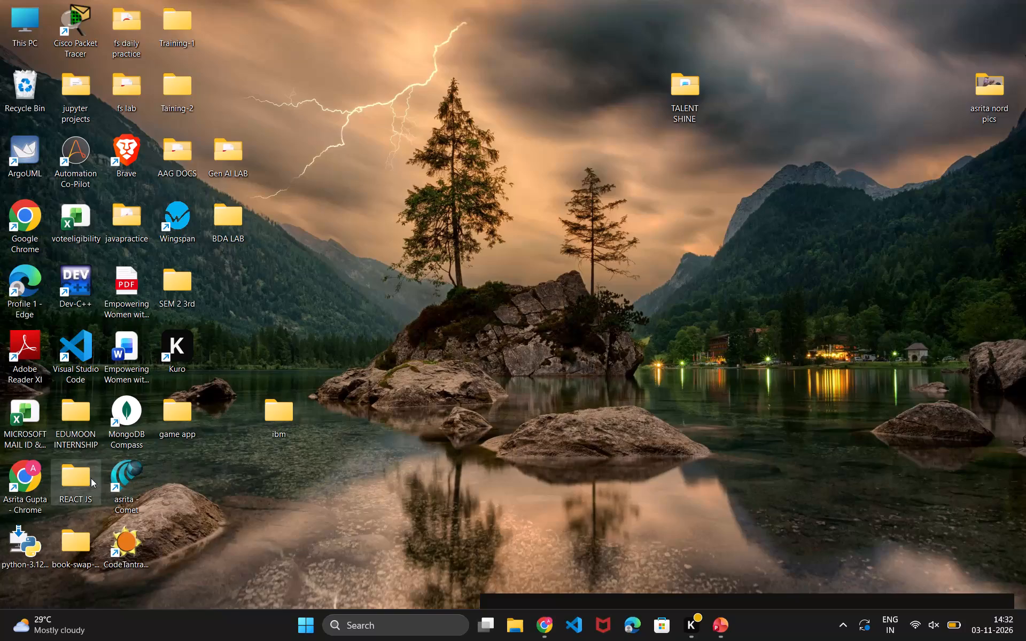
Open Google Chrome with the user profile's desktop shortcut and close the extra blank browser window, keeping one New Tab window.
double_click(34, 461)
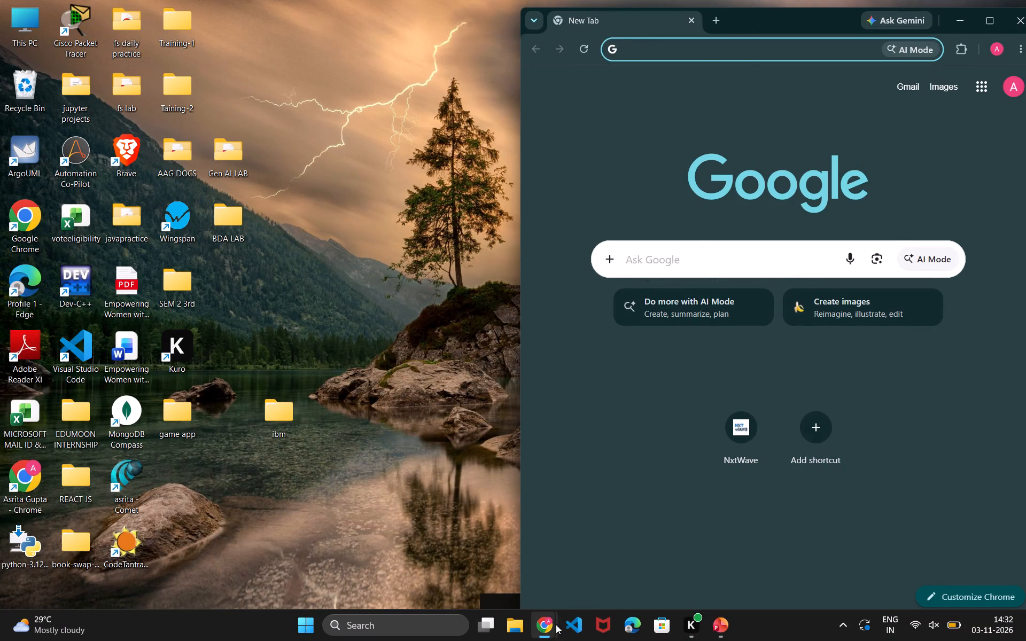
left_click(538, 584)
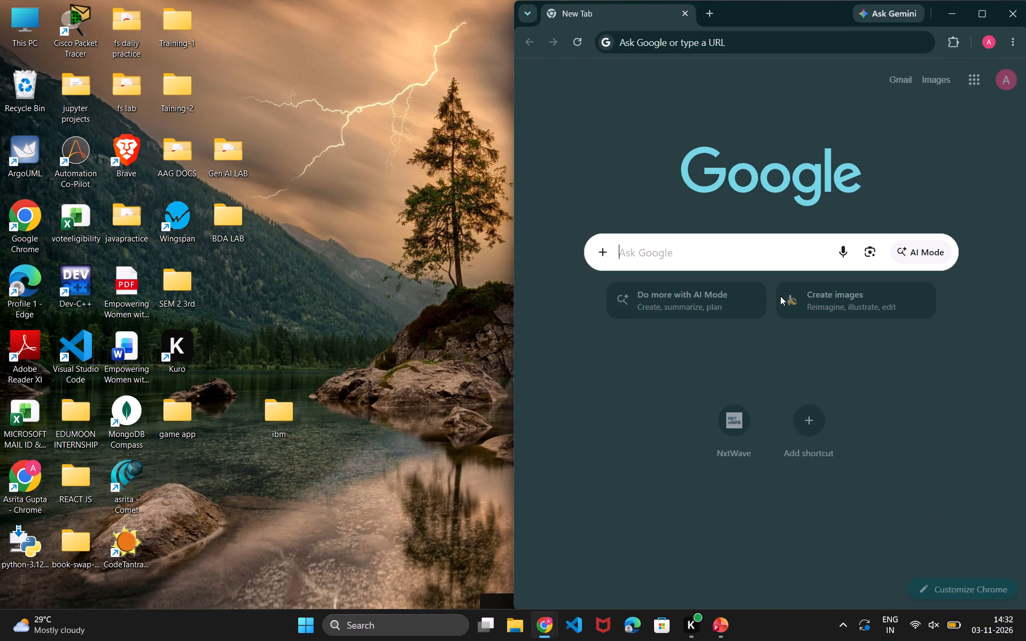
left_click(1016, 6)
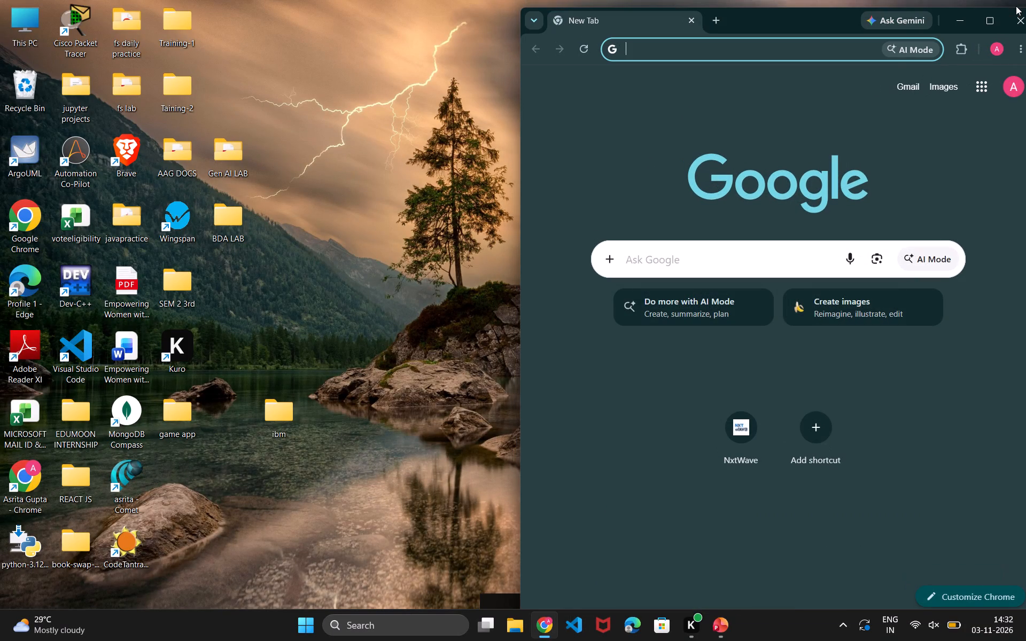
Search Google for Canva using the suggested company entry and open the canva.in website from the results.
left_click(723, 267)
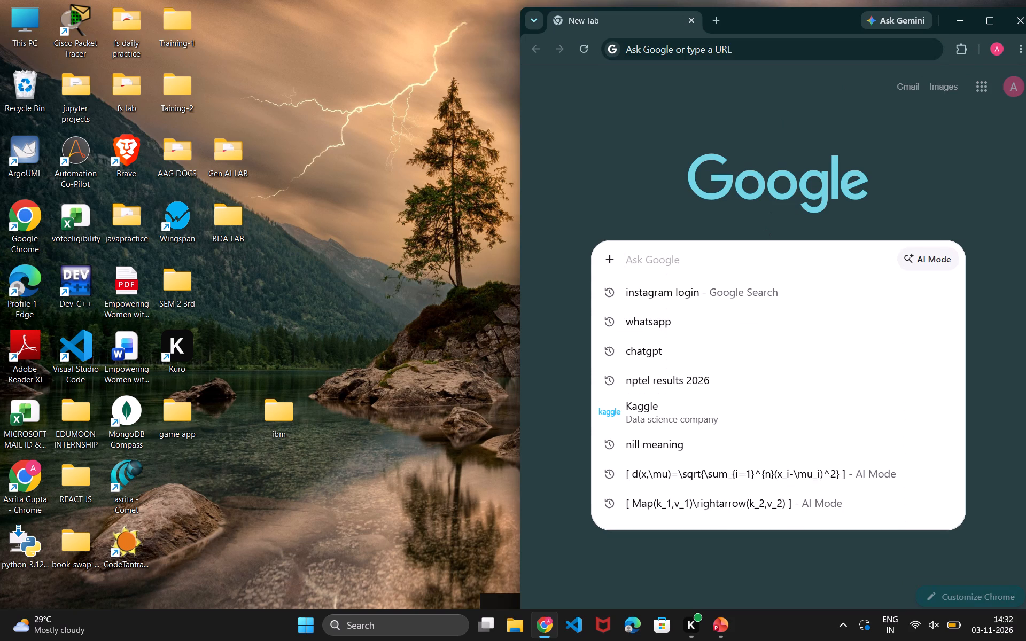
type("ca")
left_click(672, 323)
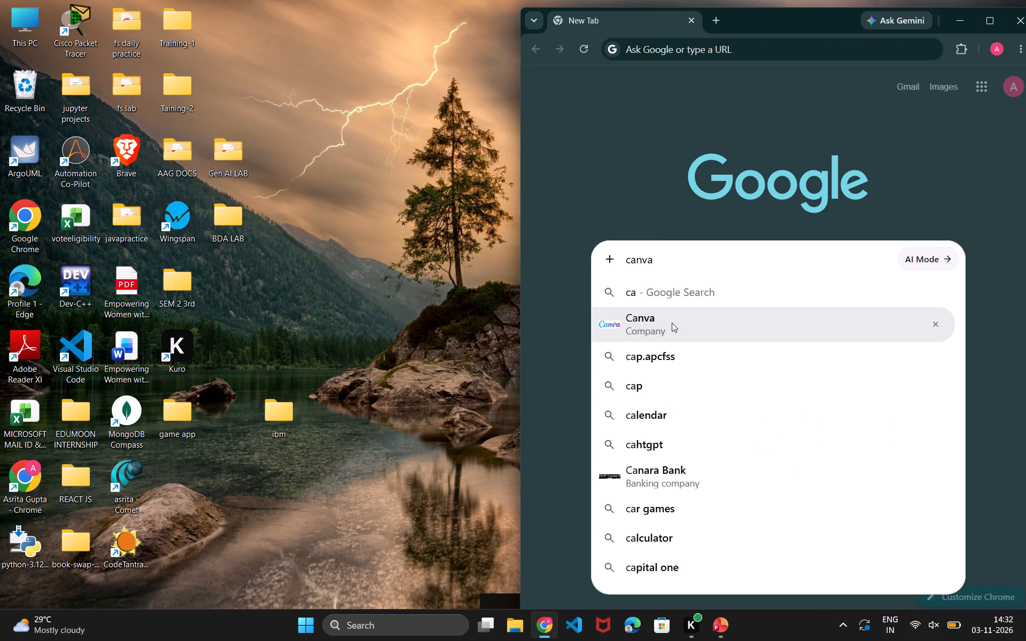
left_click(701, 208)
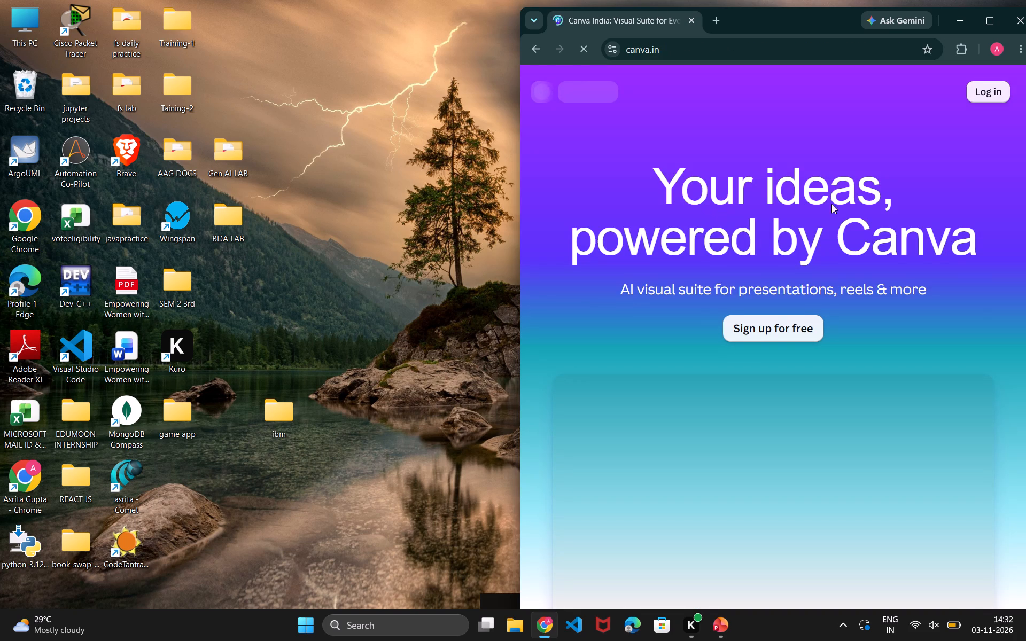
Go to the log-in page from Canva's home page and maximize the browser window.
left_click(988, 99)
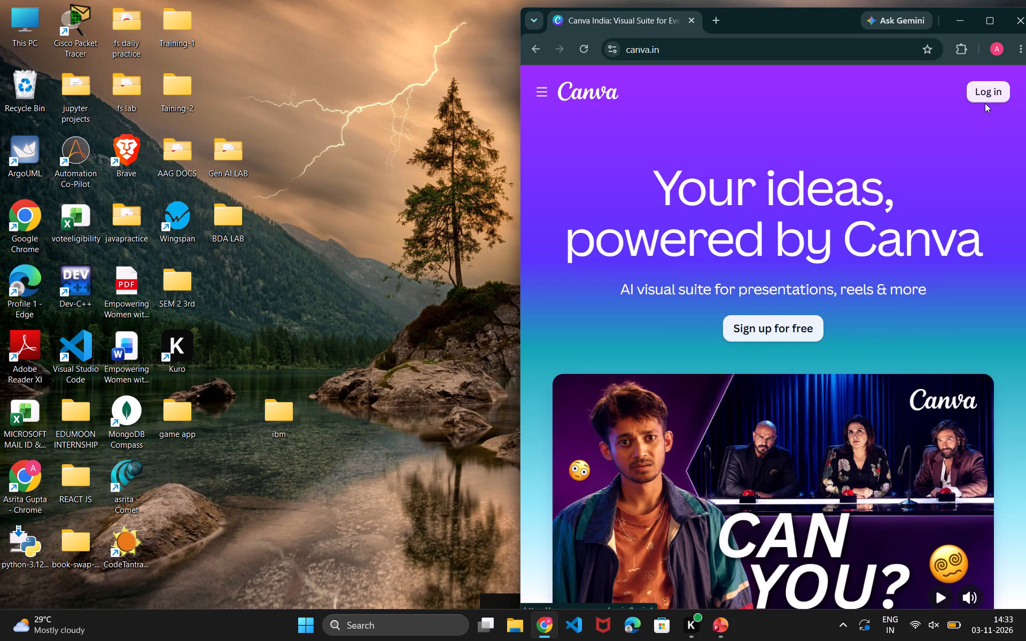
left_click(985, 99)
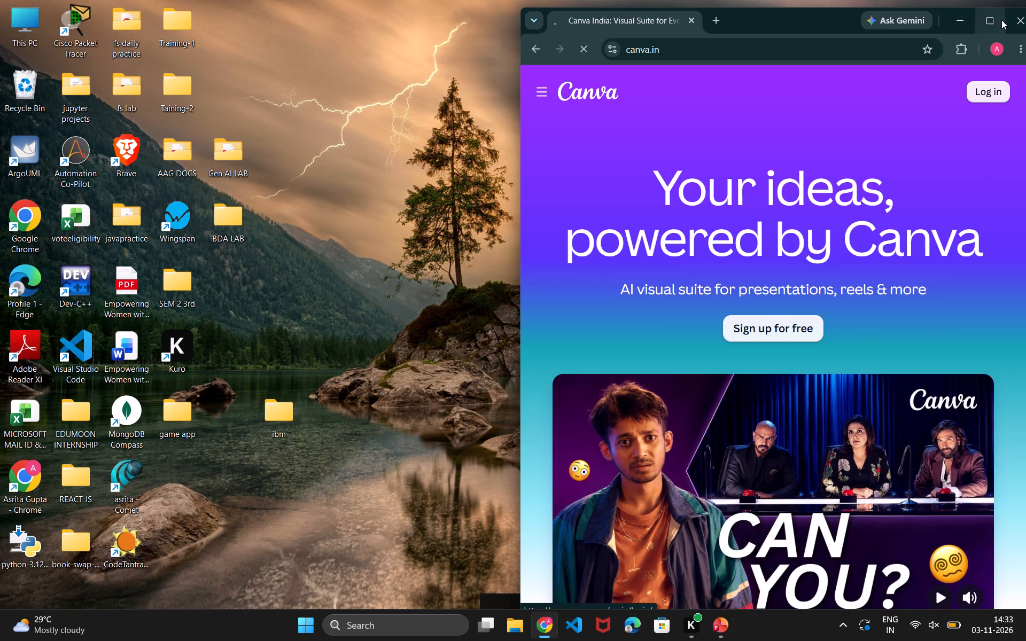
left_click(993, 15)
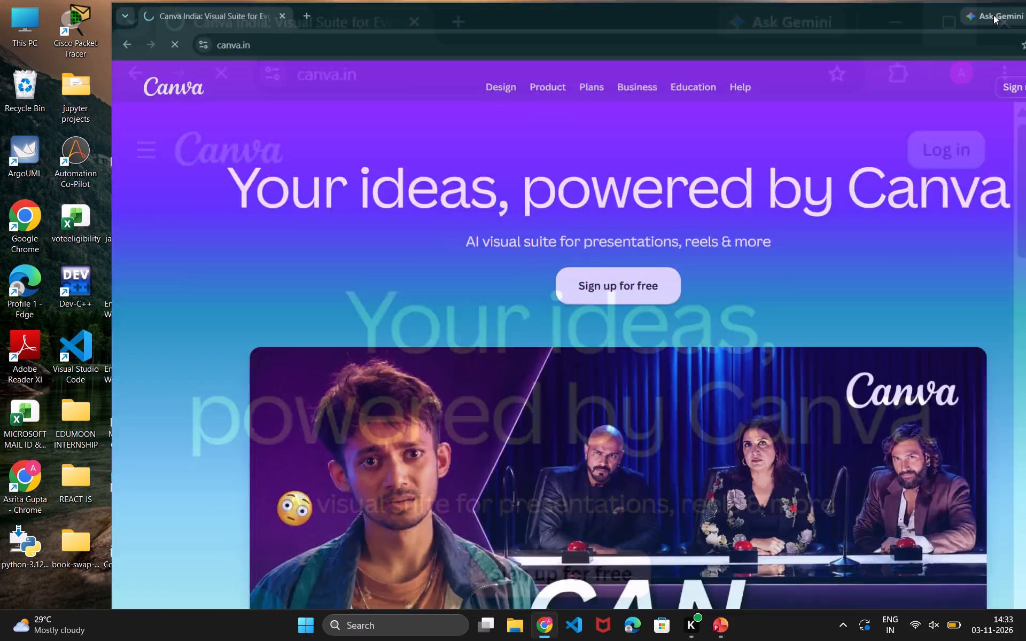
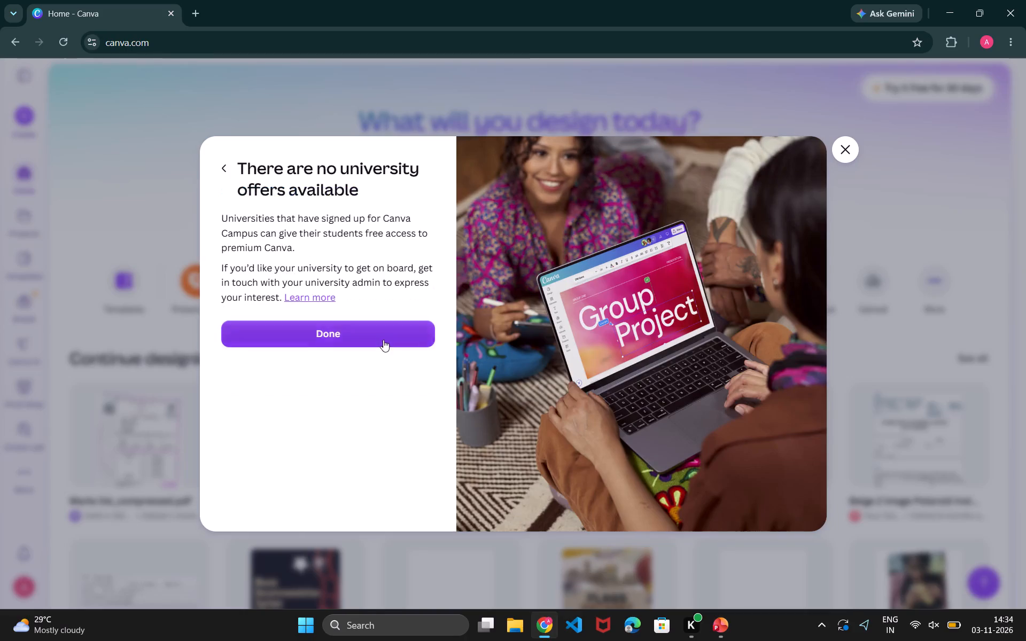
Dismiss the notice about university offers.
left_click(383, 337)
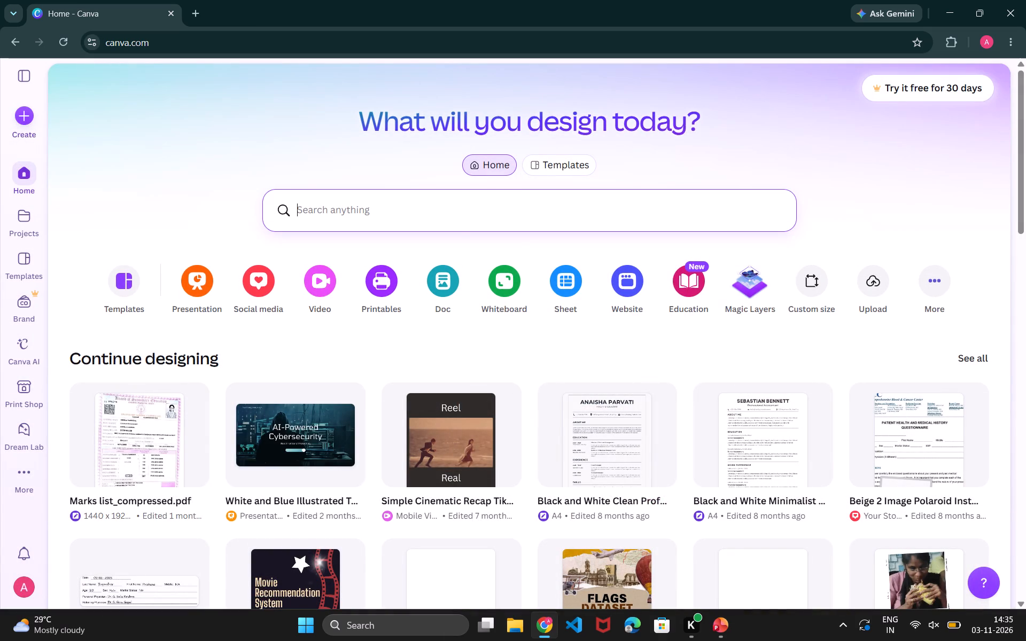
Go to the template library and open its Presentation category.
left_click(360, 225)
left_click(557, 160)
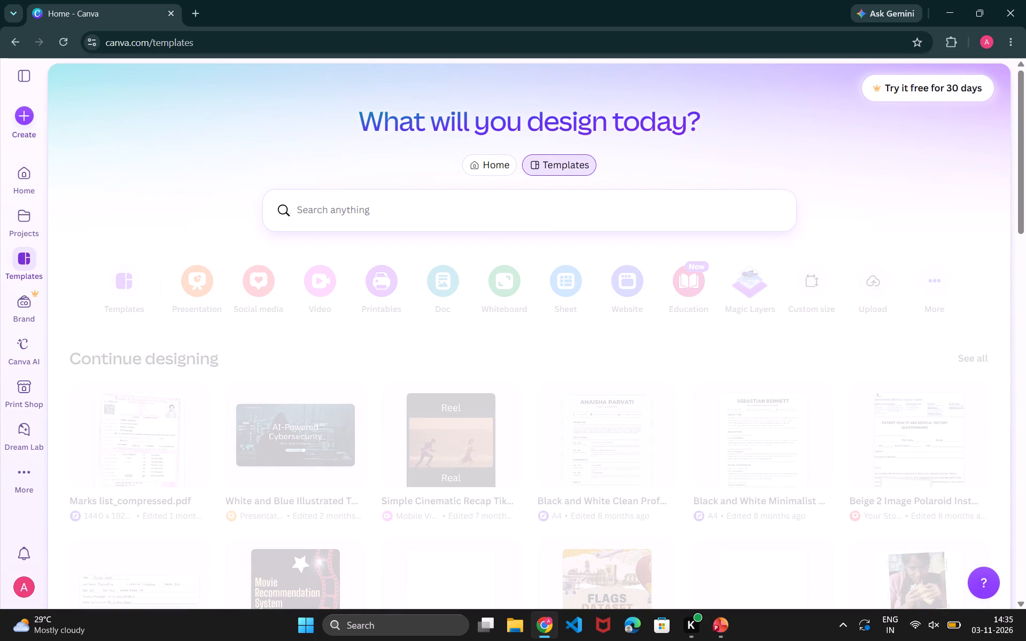
left_click(406, 217)
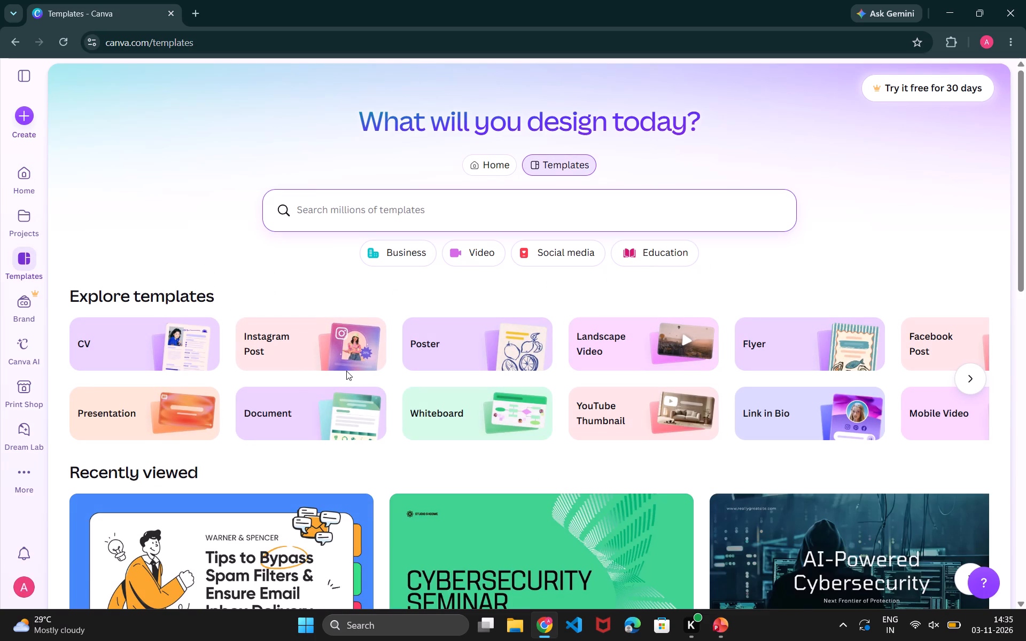
left_click(130, 403)
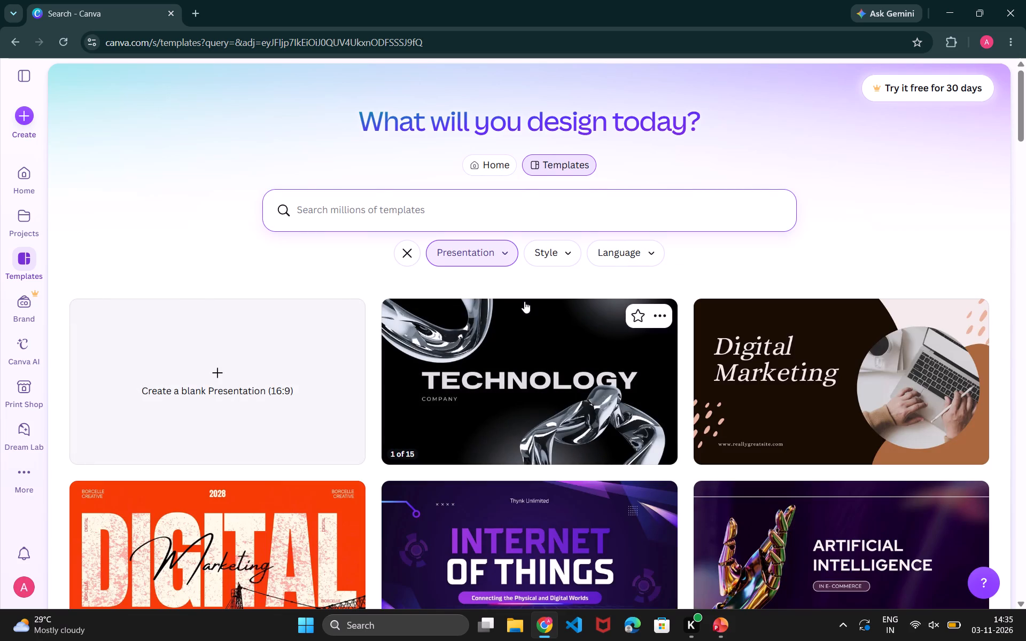
Browse the designs offered in the Presentation template category.
scroll(524, 301, "down", 5)
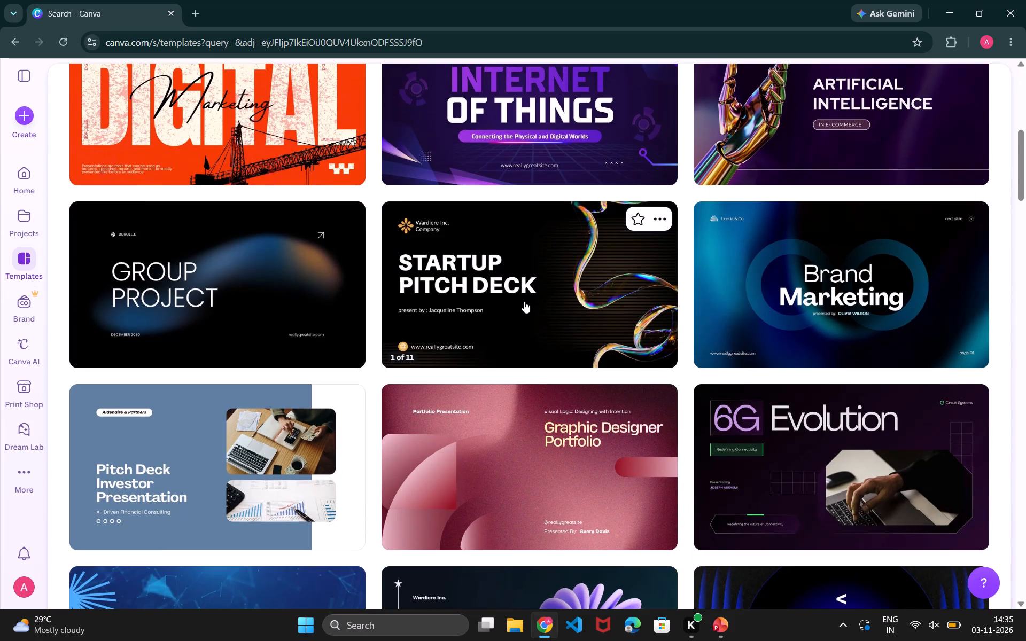
scroll(524, 301, "down", 5)
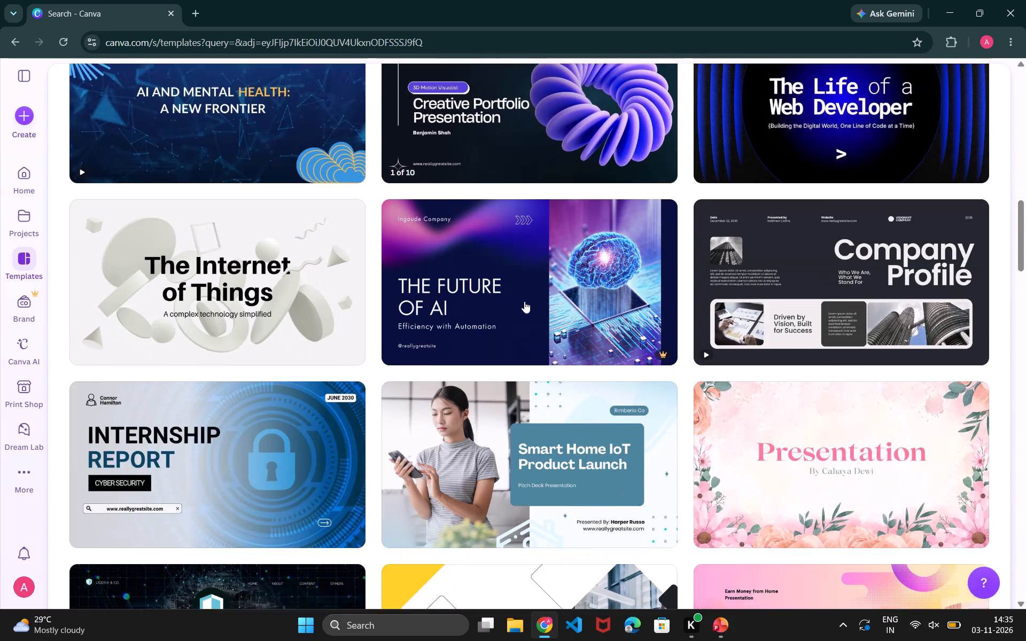
scroll(524, 301, "down", 4)
scroll(524, 301, "up", 7)
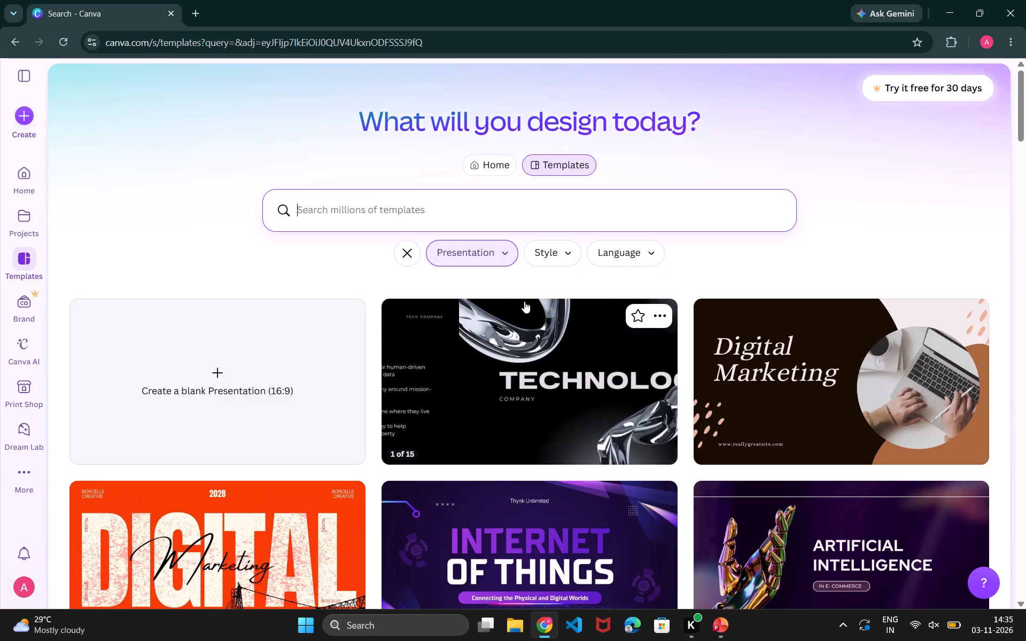
Search the presentation templates for "air quality and pollution trad analysis".
left_click(538, 208)
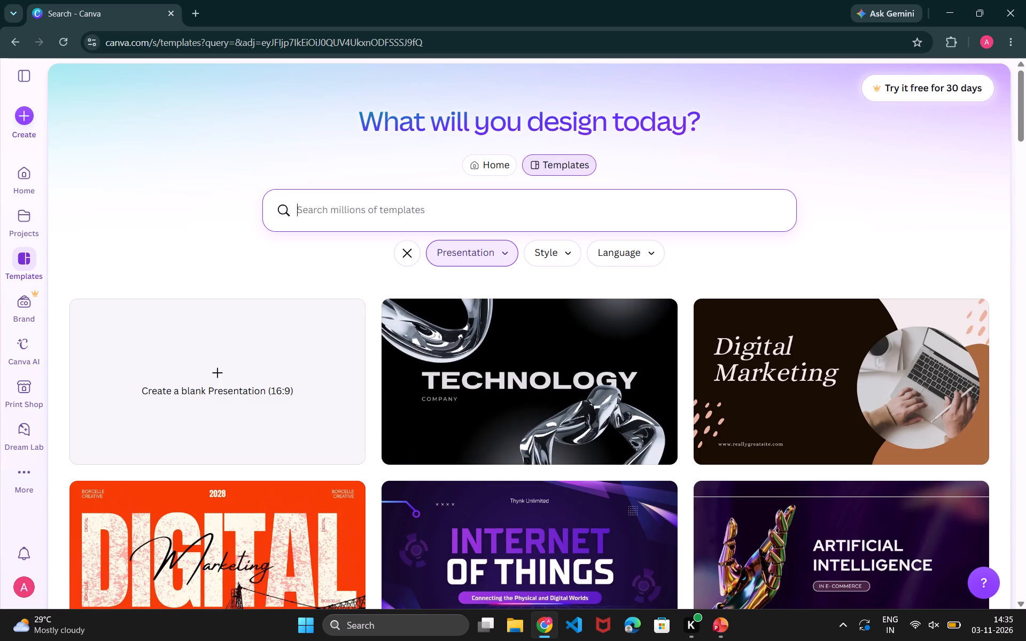
key("a")
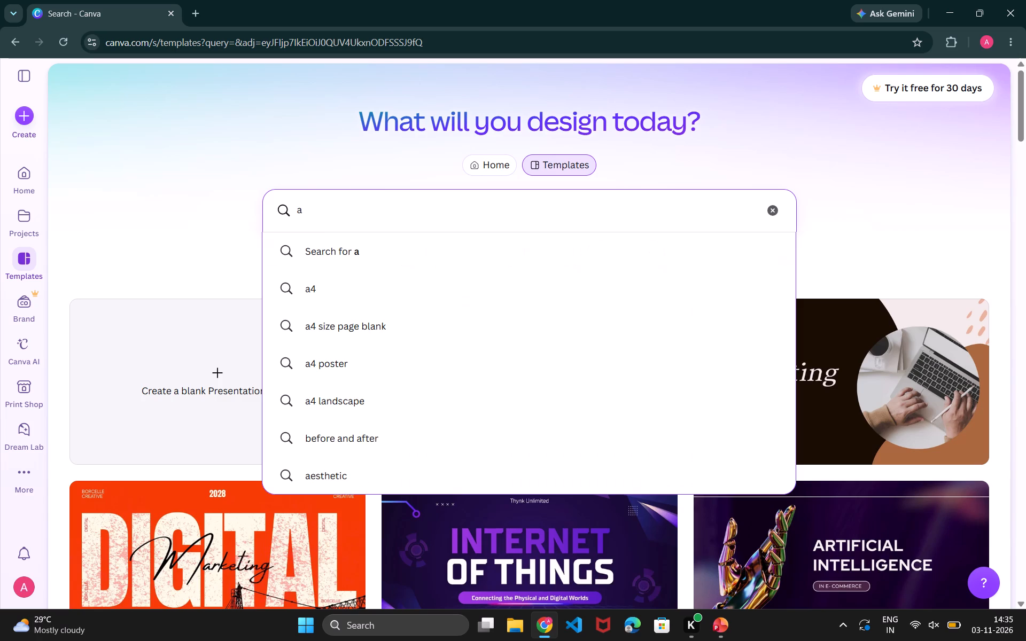
type("it")
key("BackSpace")
type("r quality and")
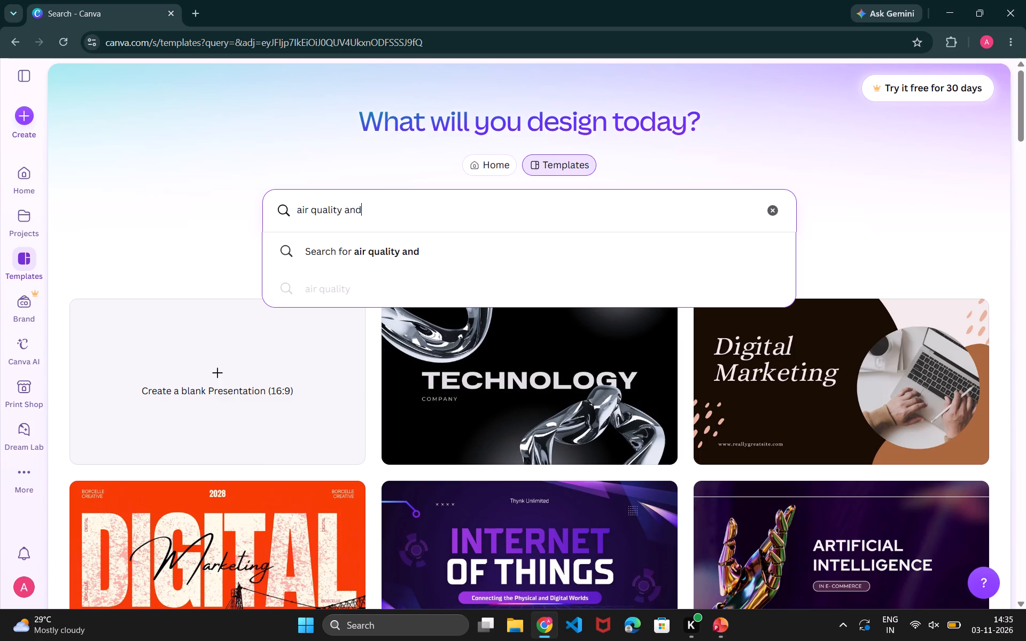
key("space")
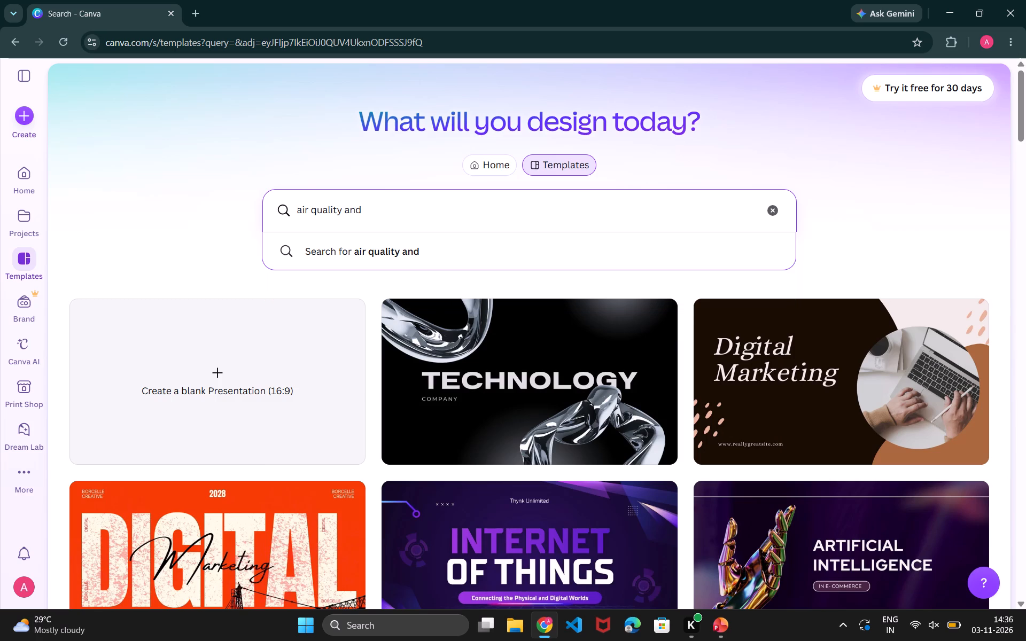
key("p")
key("o")
type("llution")
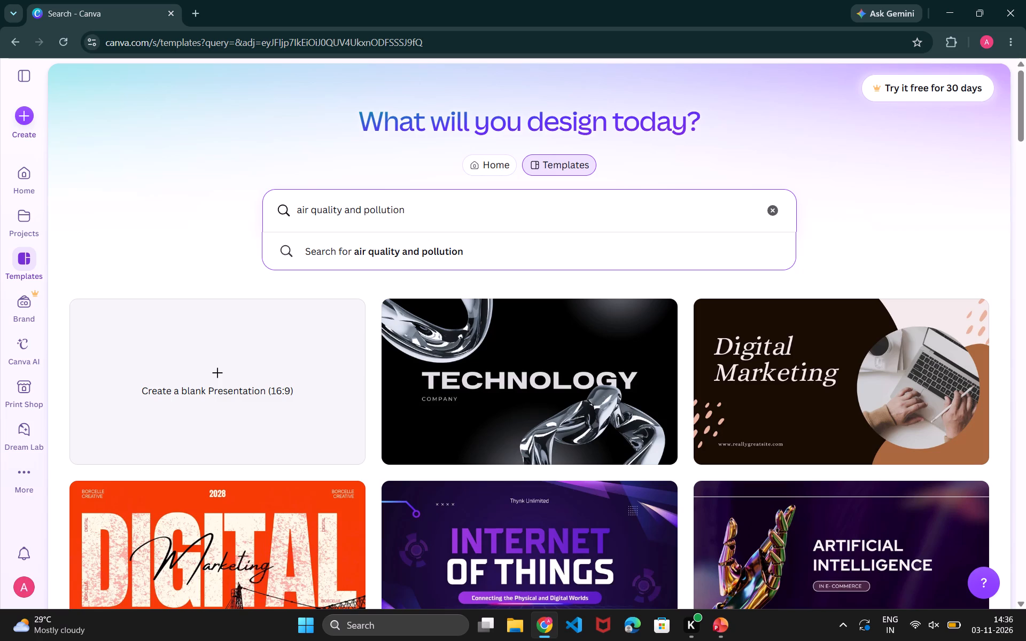
key("space")
type("t")
key("r")
type("ad analysy")
key("BackSpace")
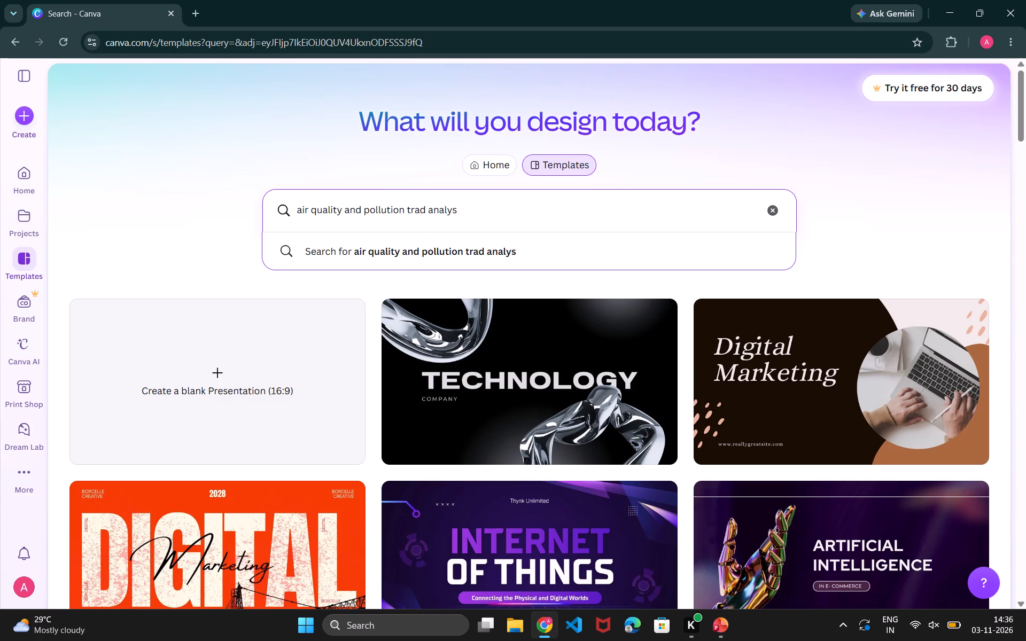
type("is")
left_click(587, 265)
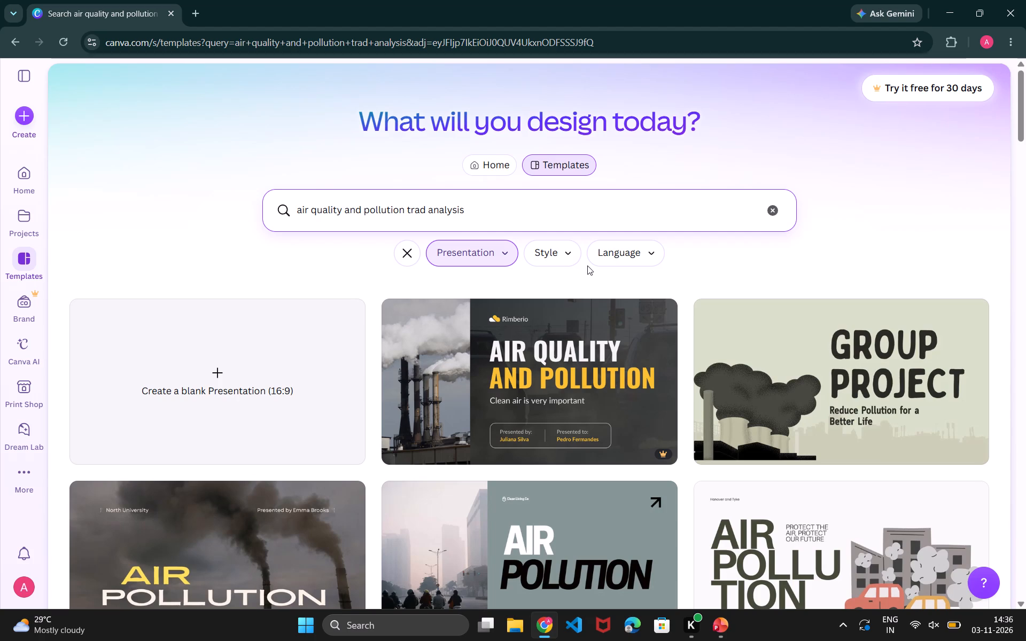
Browse the air pollution templates and open the preview of the blue and white Effective Strategies for Reducing Air Pollution in Cities template.
scroll(684, 407, "down", 3)
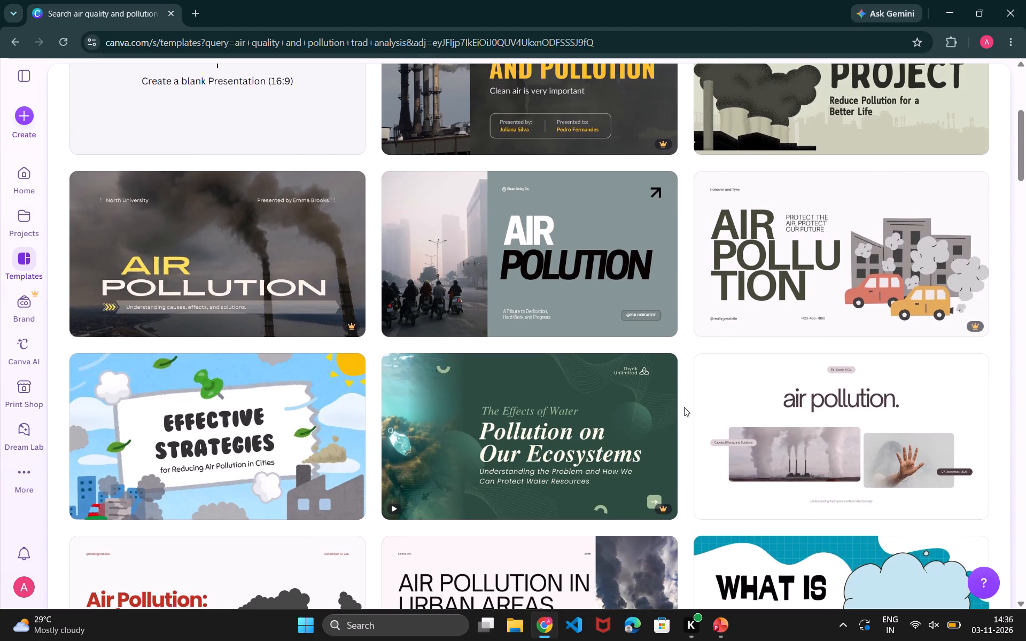
scroll(684, 407, "down", 2)
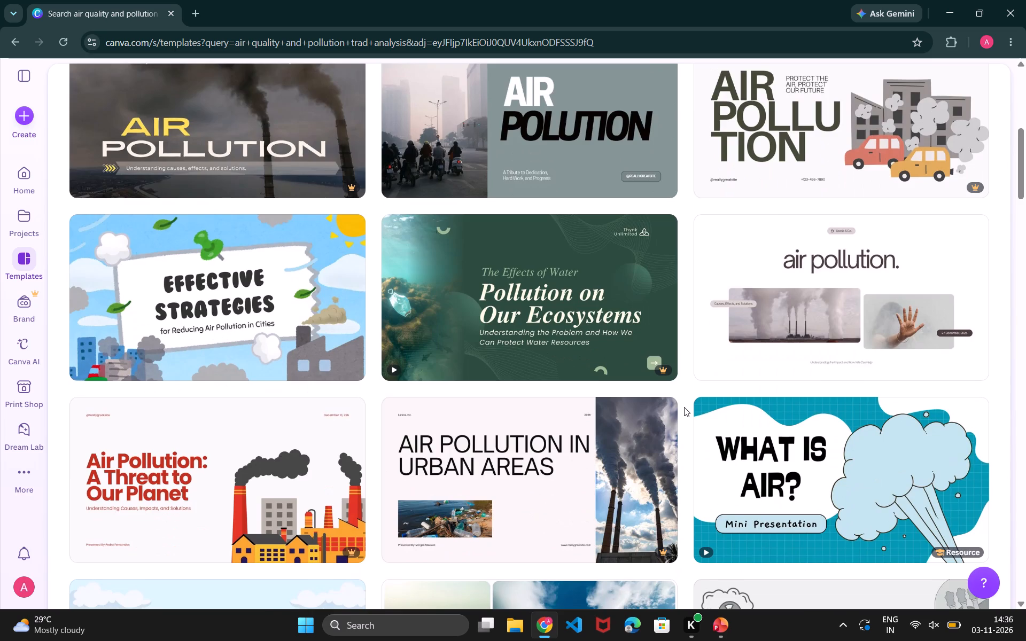
scroll(684, 407, "down", 2)
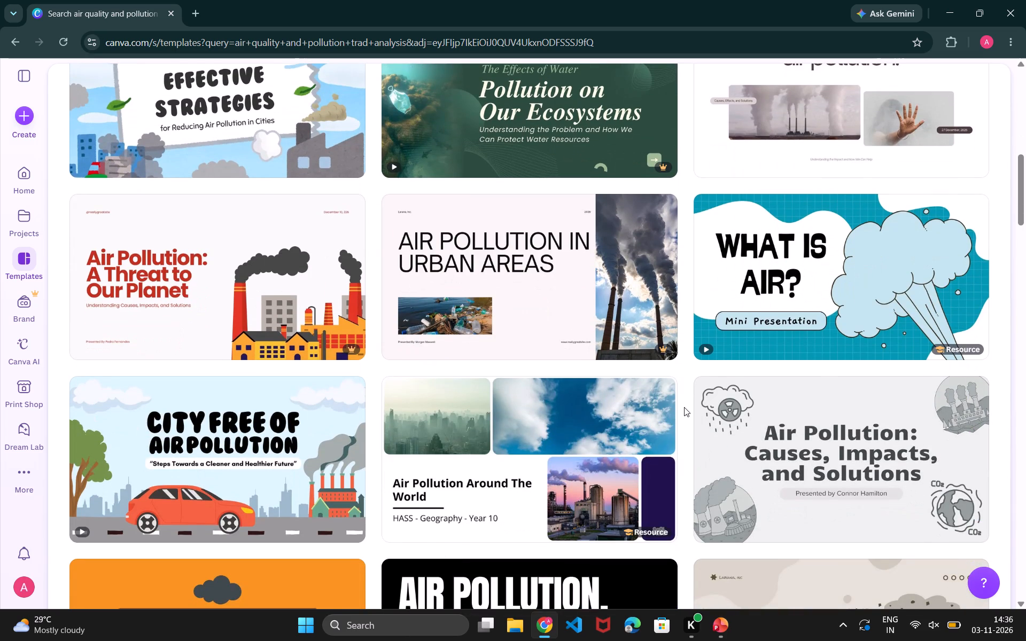
scroll(684, 407, "up", 2)
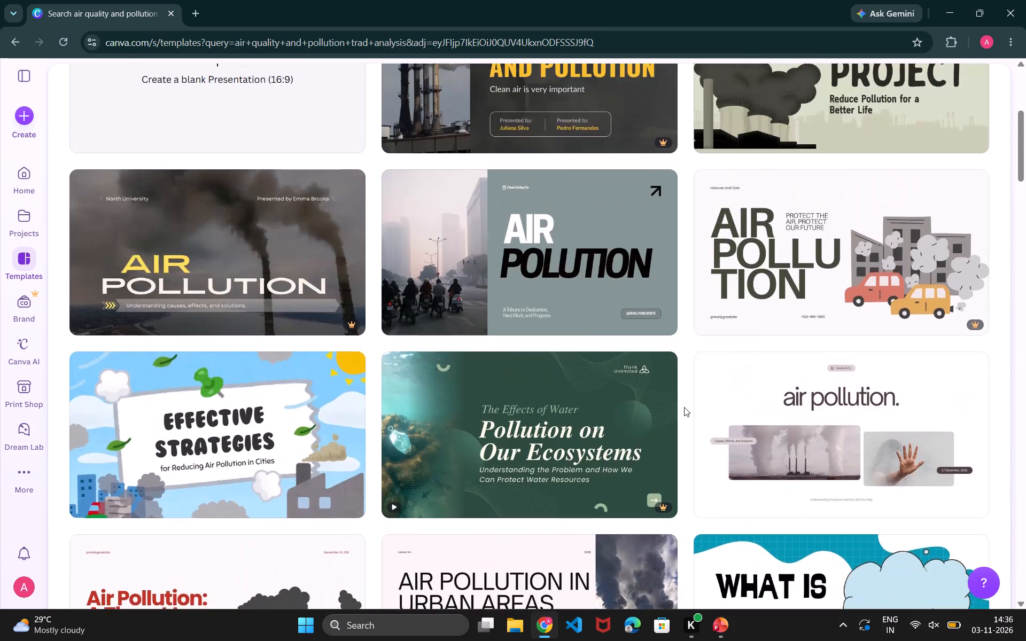
scroll(684, 407, "up", 2)
scroll(684, 407, "down", 2)
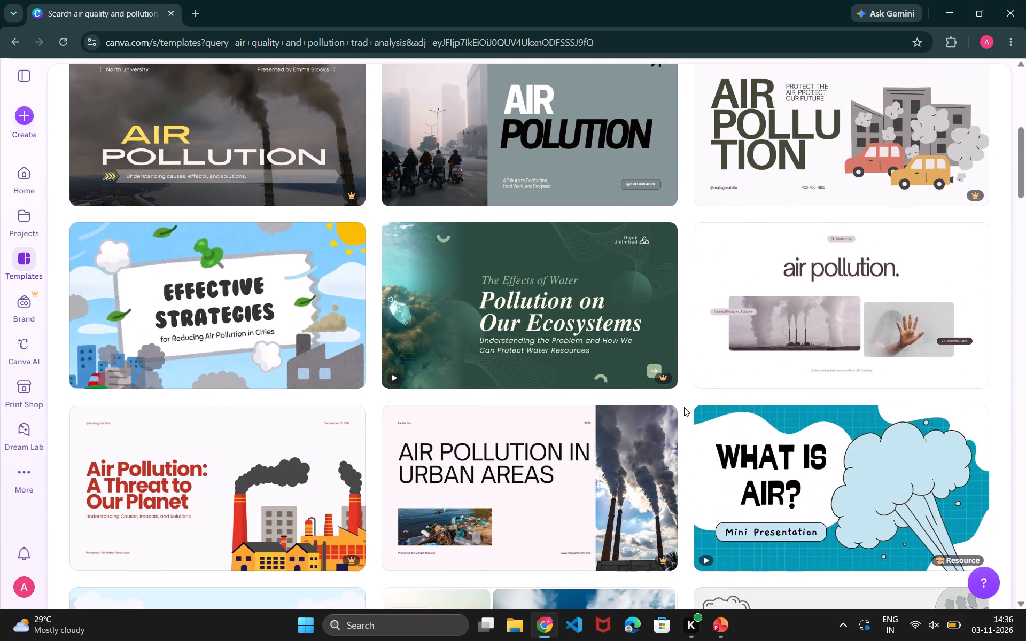
scroll(684, 407, "down", 1)
left_click(291, 335)
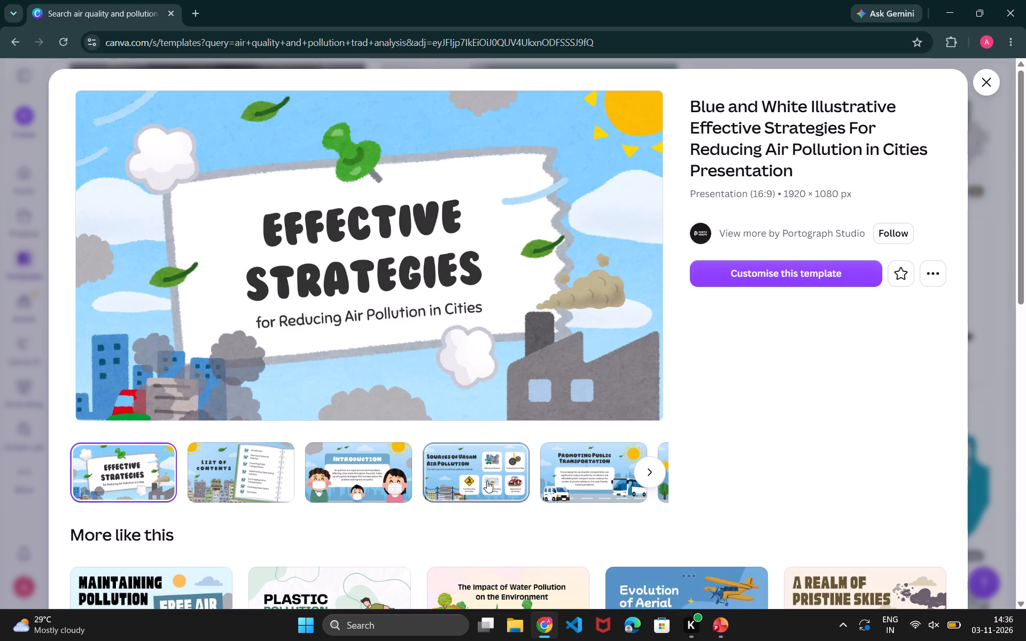
Look through the Effective Strategies template's slides from the list of contents to the Conclusion slide and close the preview.
scroll(487, 481, "left", 5)
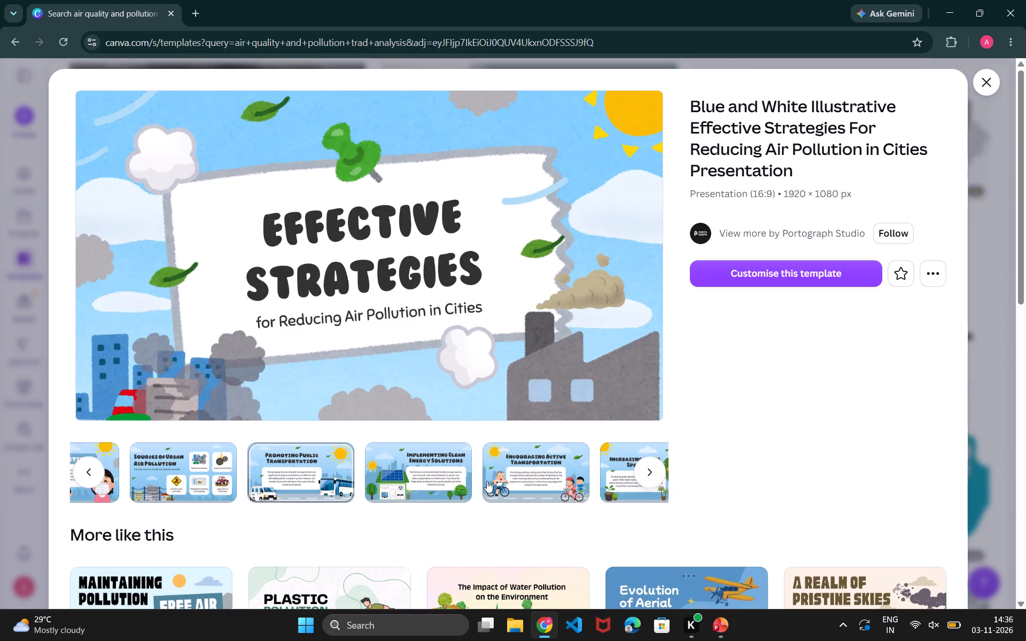
scroll(487, 481, "left", 8)
scroll(487, 481, "right", 7)
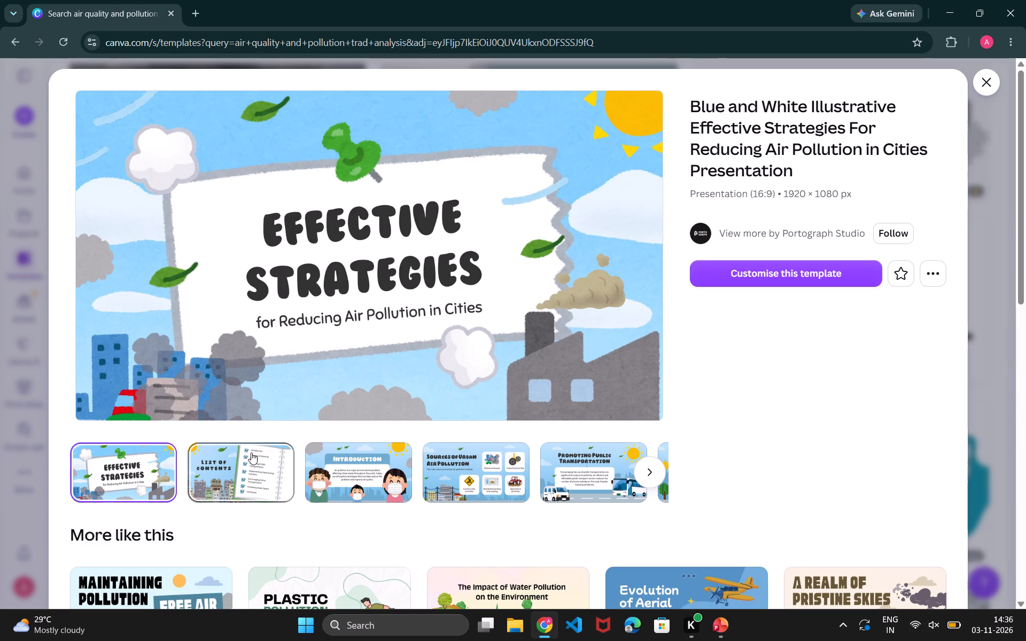
left_click(246, 474)
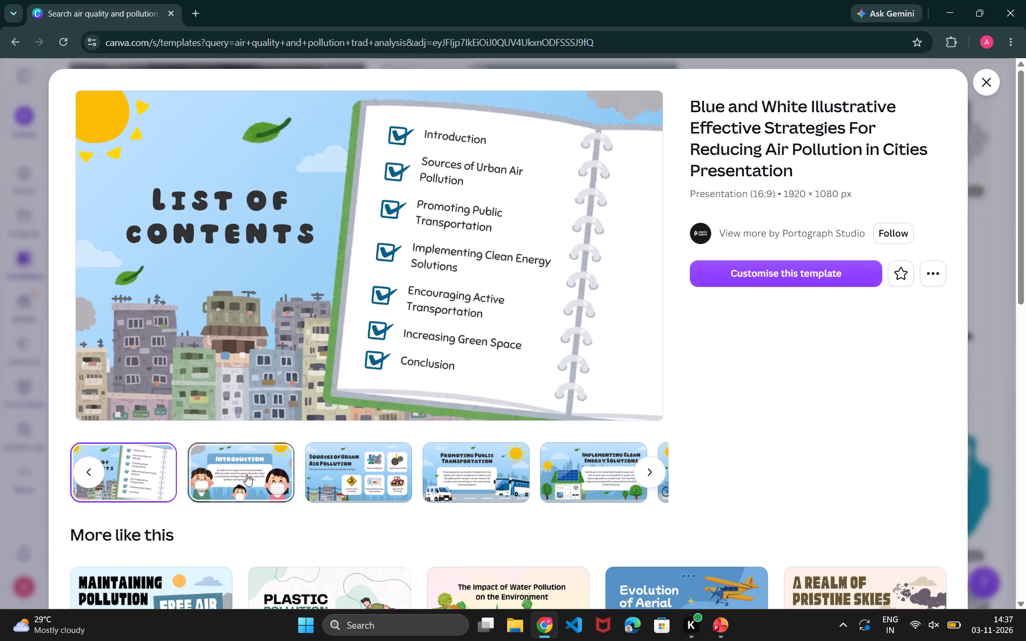
left_click(266, 473)
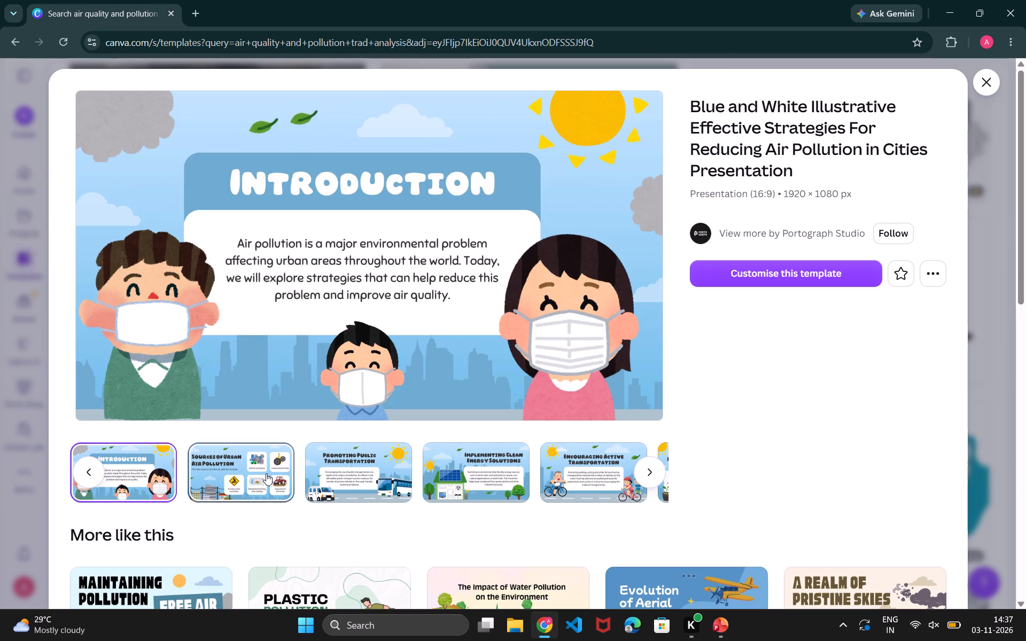
left_click(274, 473)
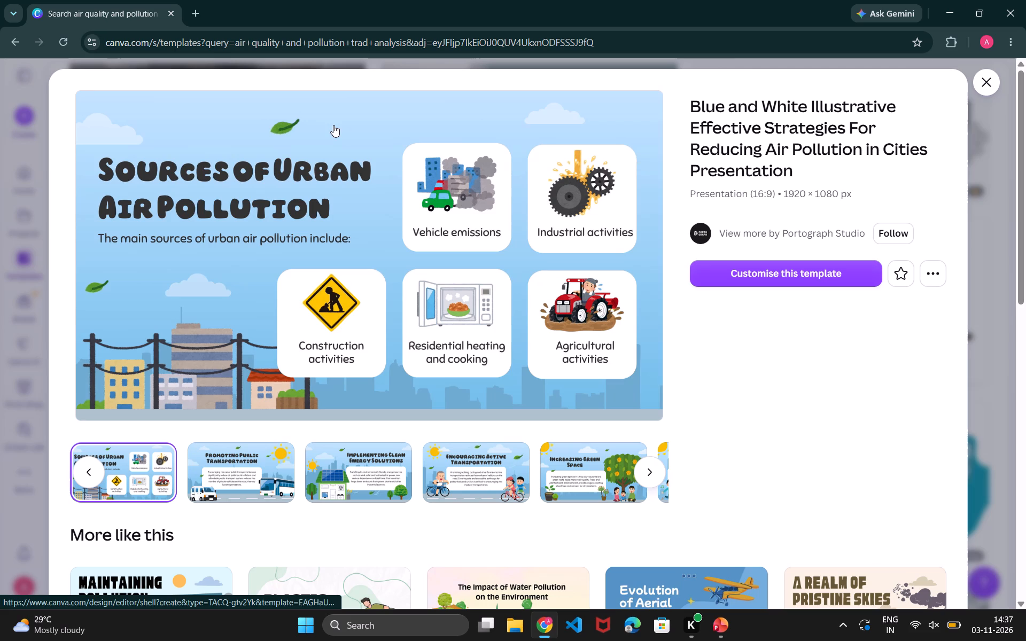
key("Right")
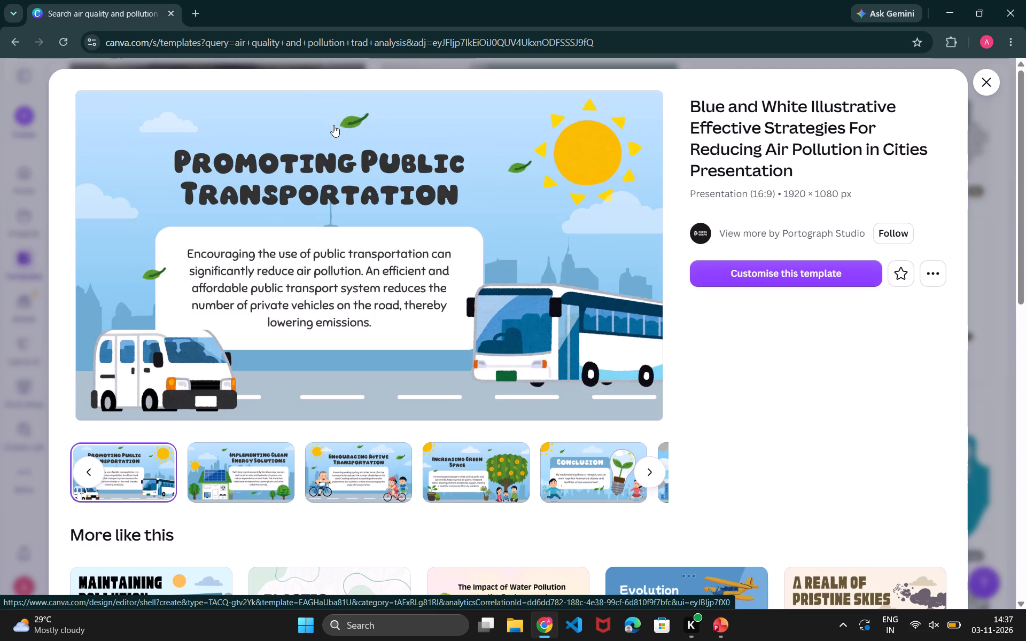
key("Right")
key("Left")
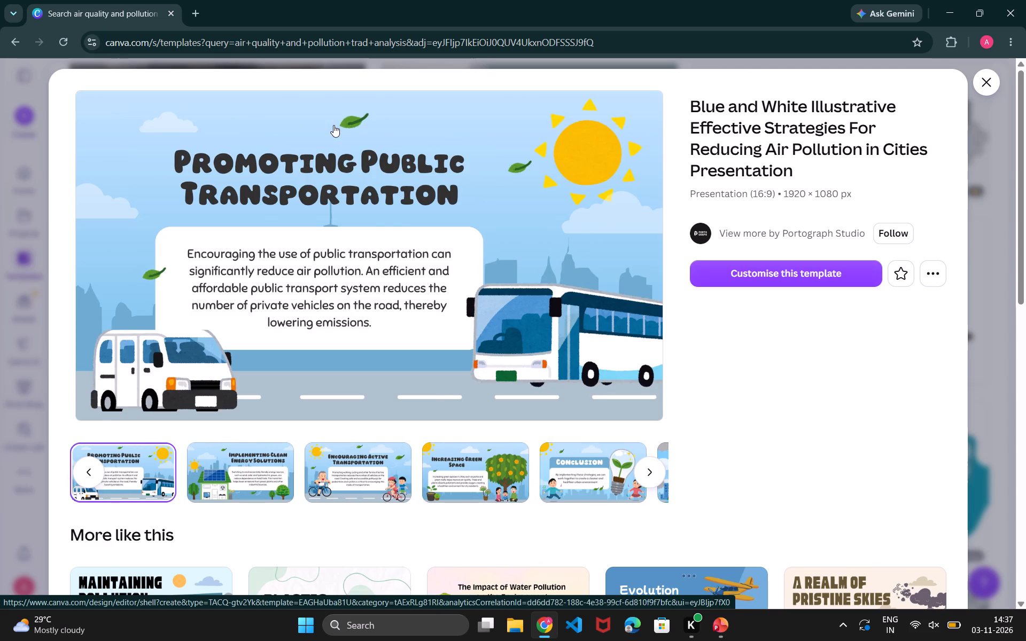
key("Right")
key("Right")
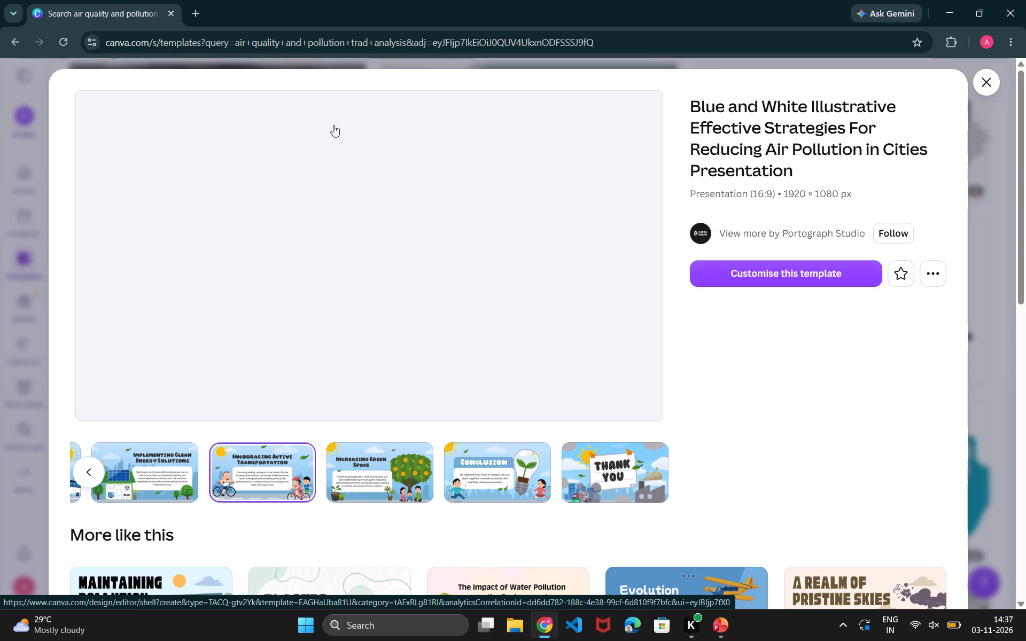
key("Right")
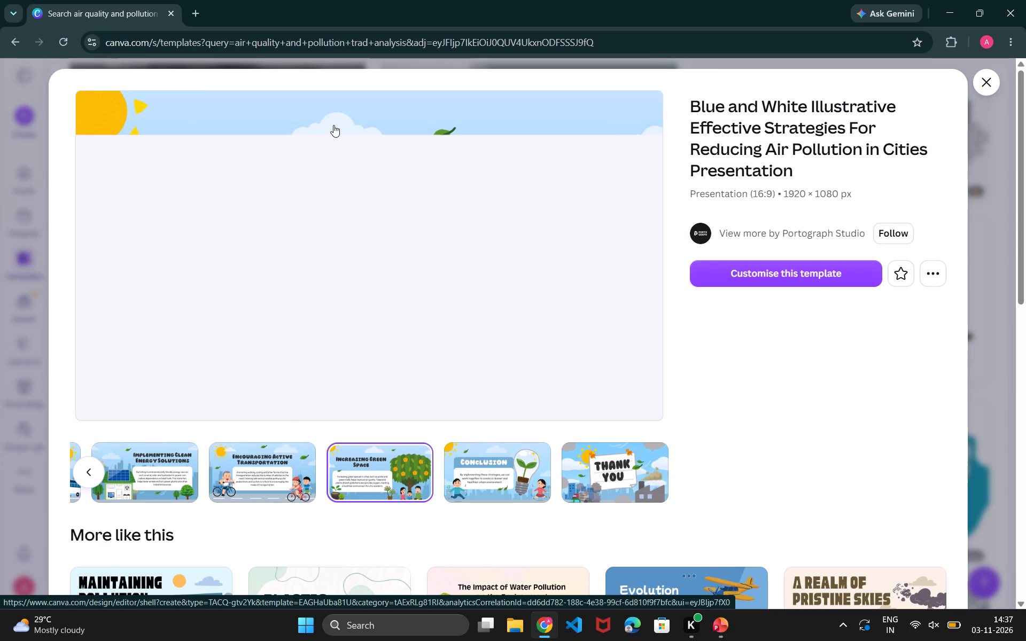
key("Right")
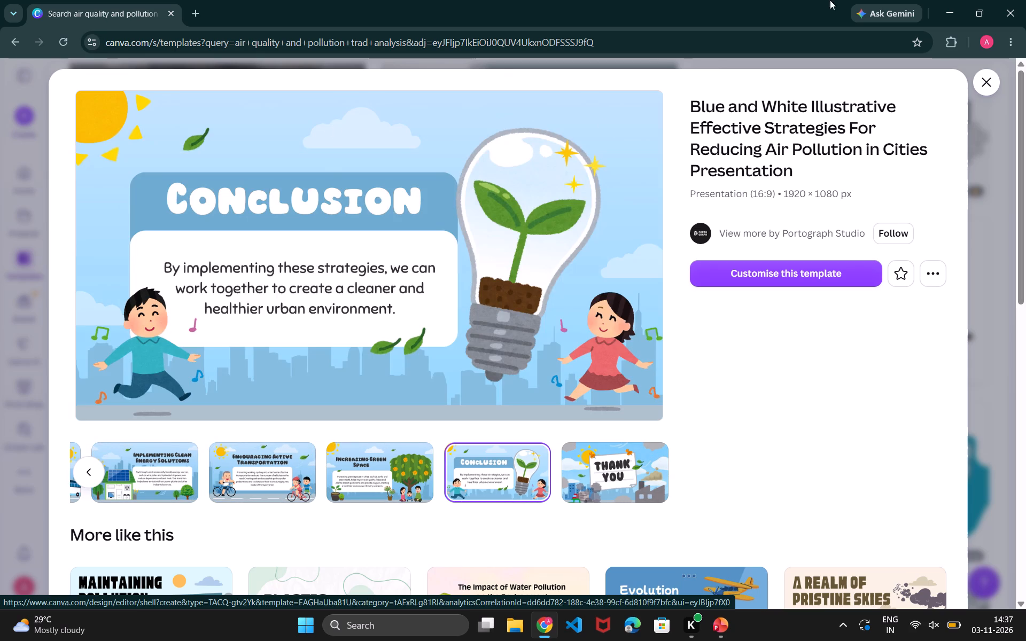
left_click(988, 84)
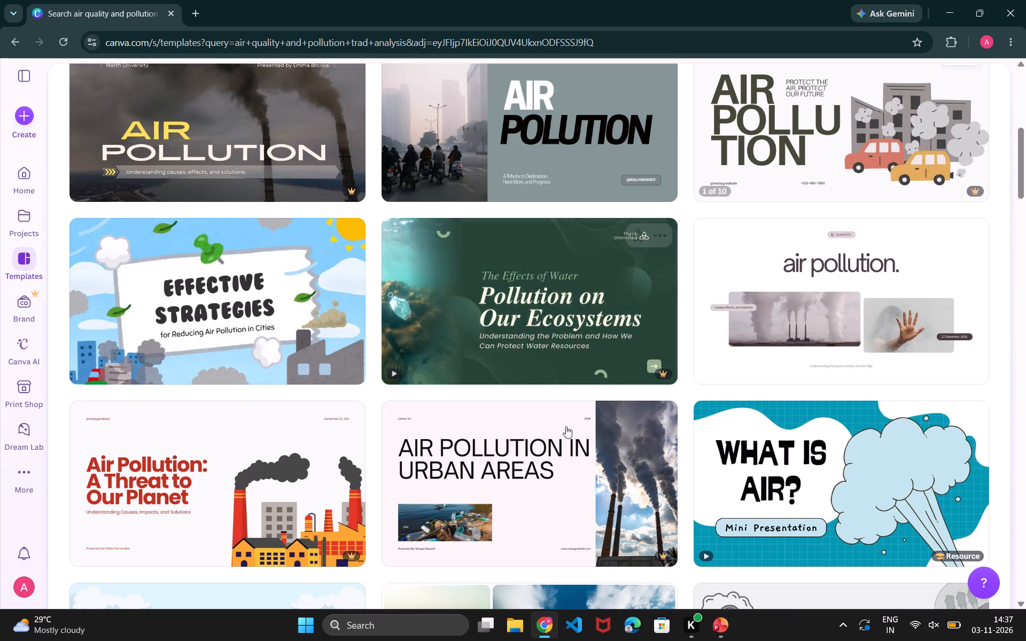
Open the preview of the "What is Air?" mini presentation template.
scroll(566, 426, "down", 3)
left_click(811, 234)
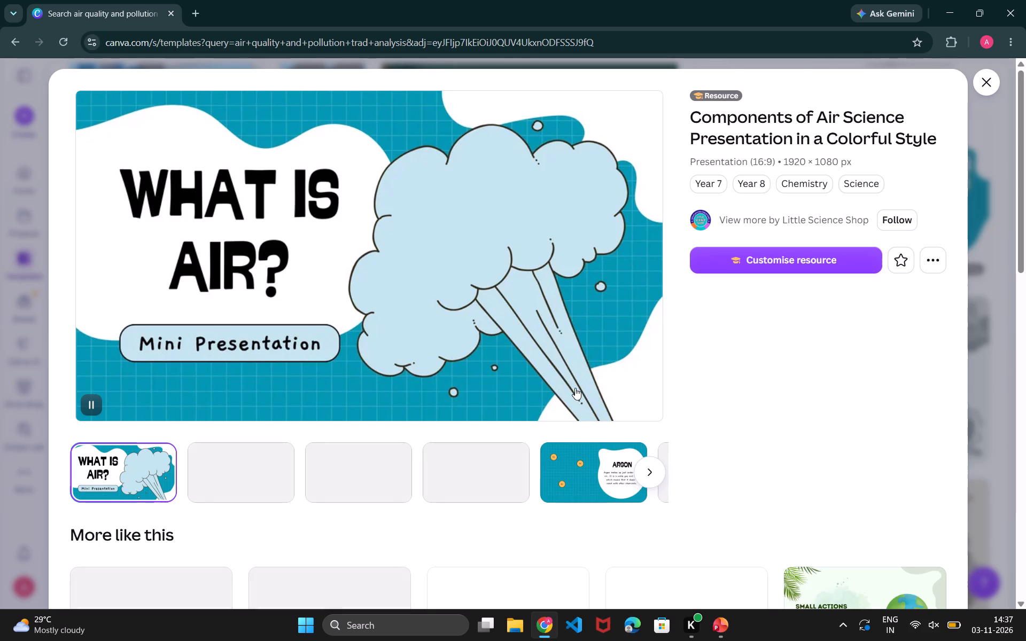
Look through the "What is Air?" template's slides up to the closing slide and close the preview.
scroll(363, 484, "left", 7)
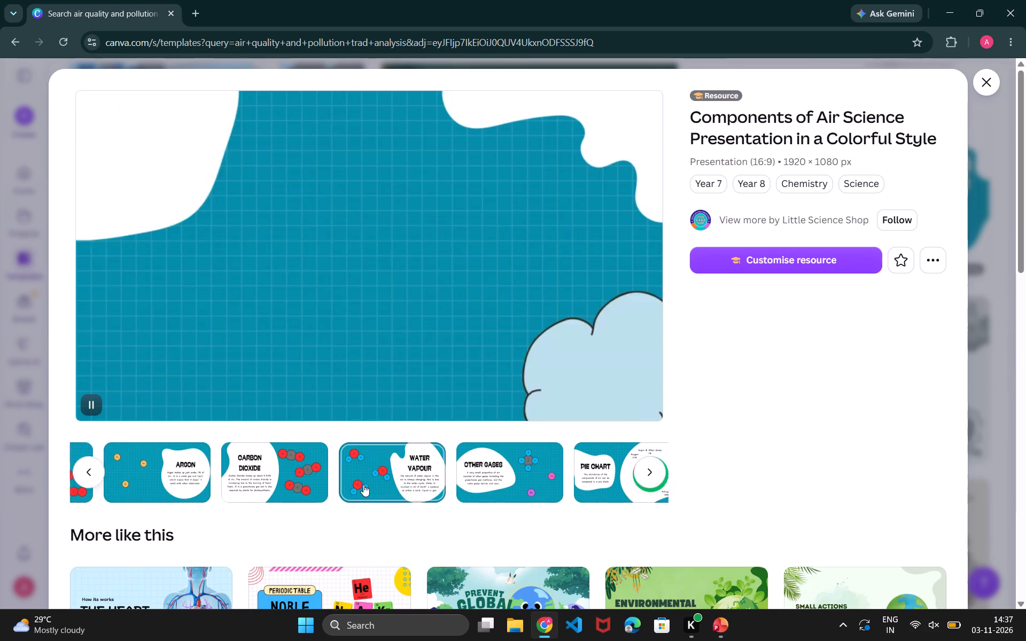
scroll(363, 484, "left", 4)
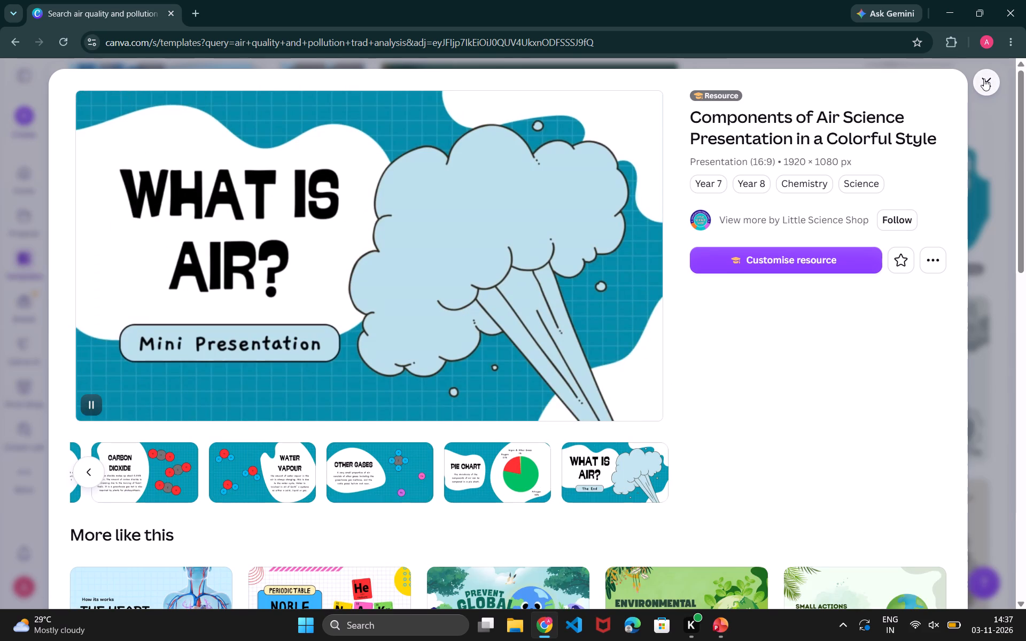
left_click(984, 79)
Preview the City Free of Air Pollution template, look through its slides to the Thank You slide, and close it.
scroll(687, 318, "down", 3)
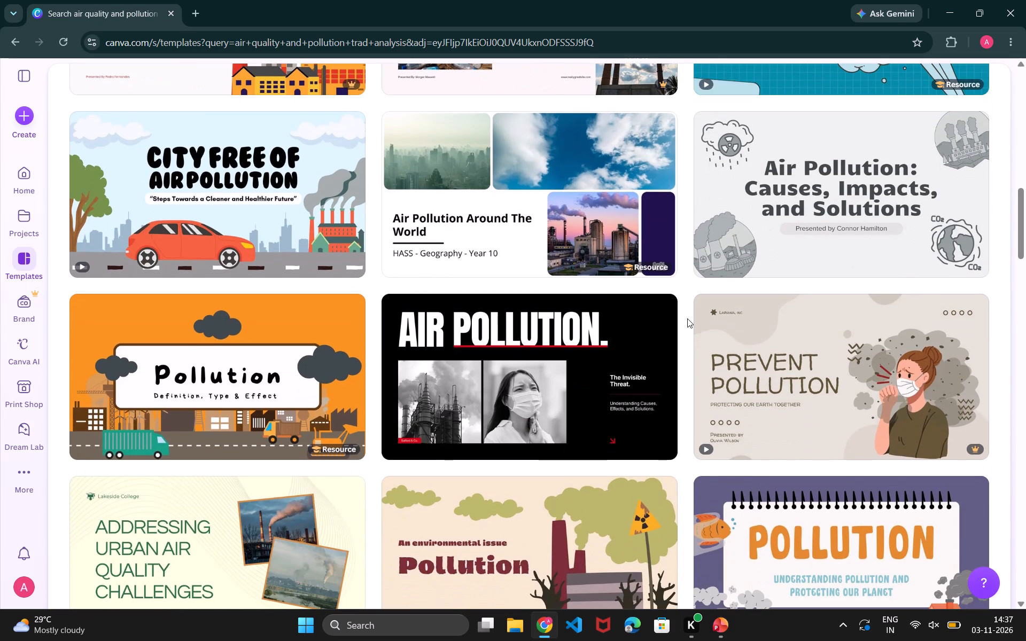
left_click(249, 223)
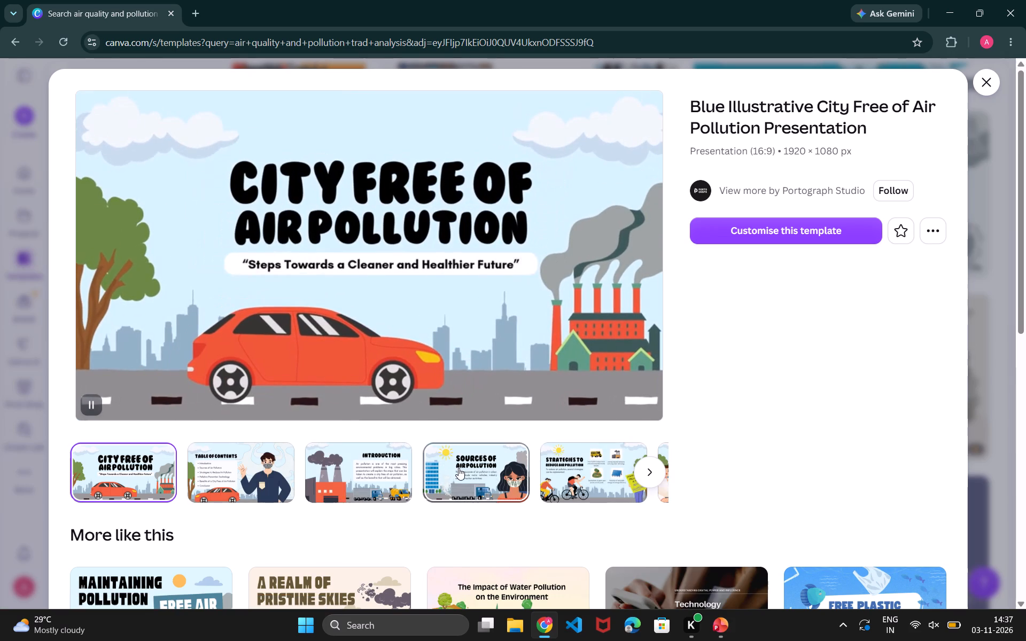
scroll(406, 477, "left", 5)
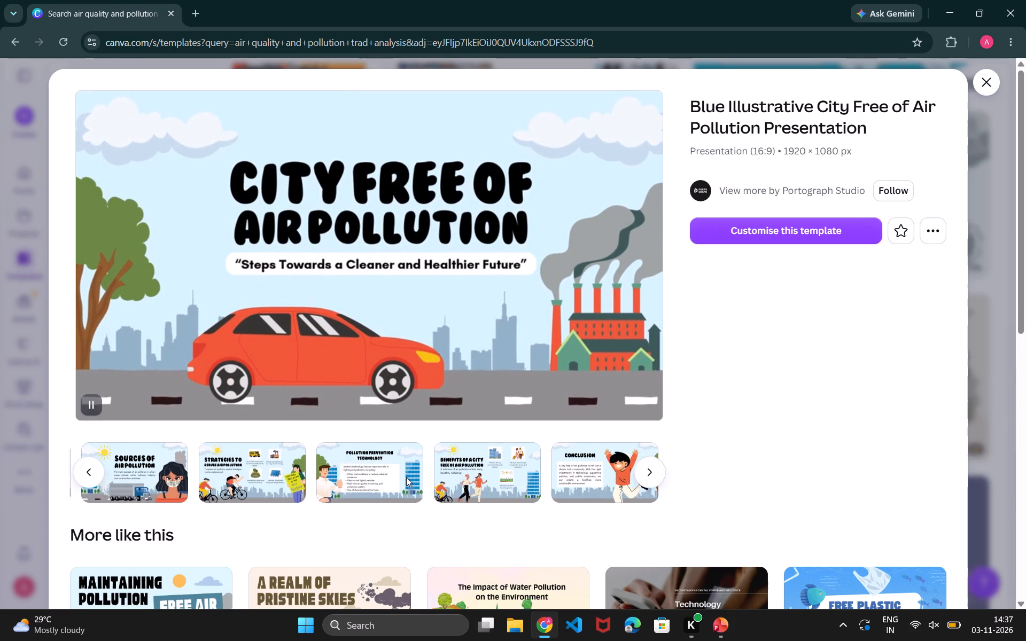
scroll(406, 477, "left", 5)
left_click(987, 84)
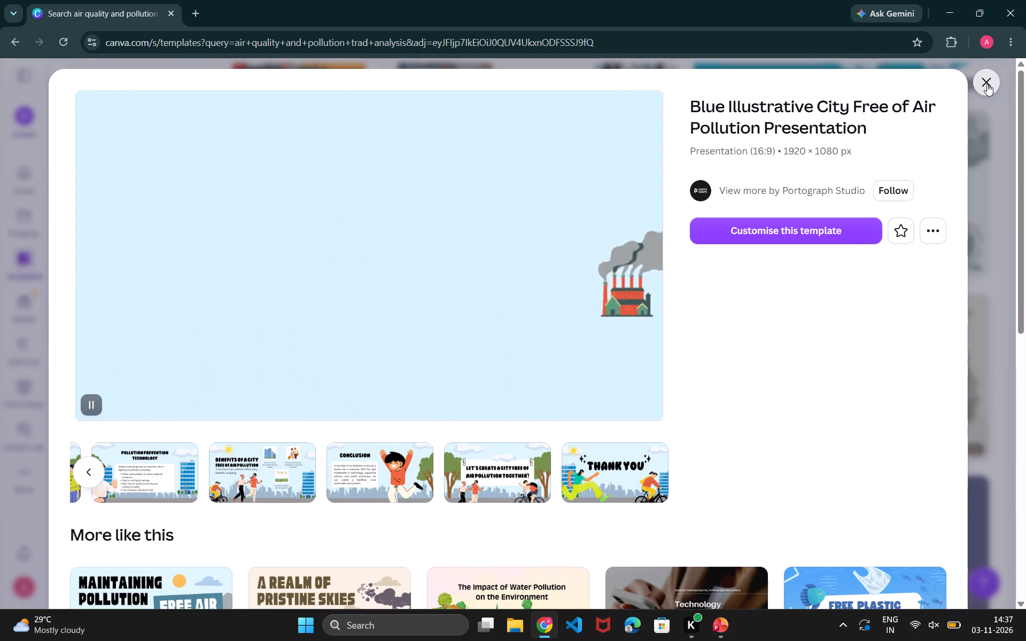
Preview the blue Air Word Family template, look through its slides, and close the preview.
scroll(509, 352, "down", 3)
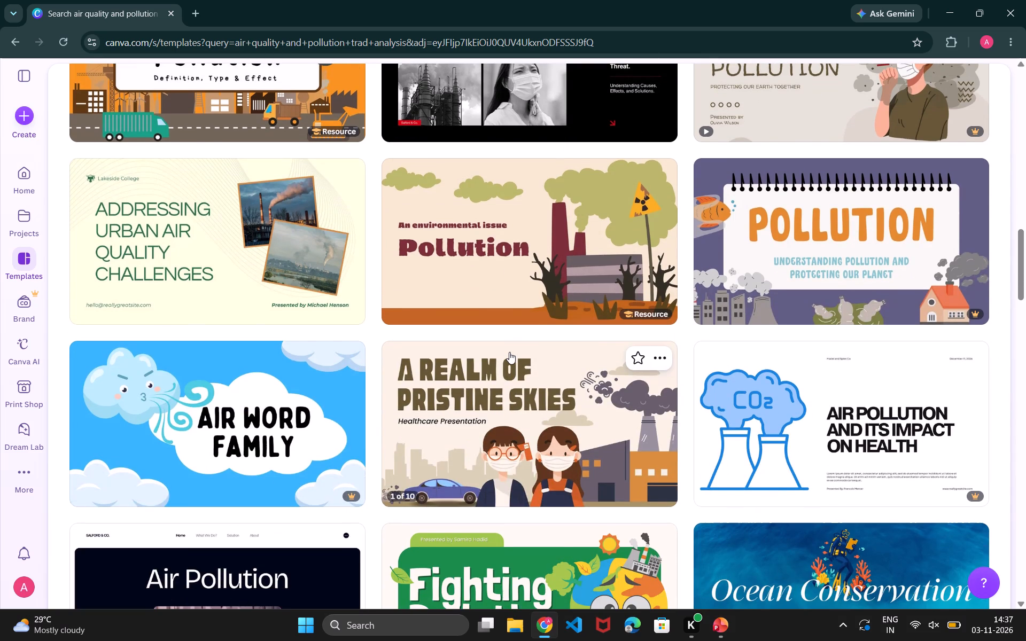
left_click(178, 474)
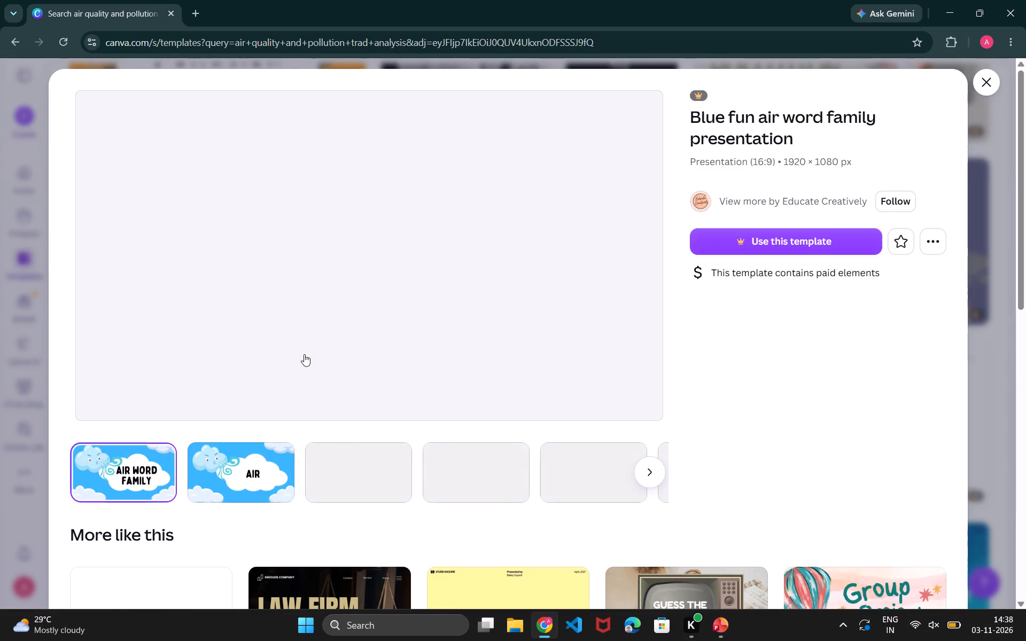
scroll(349, 447, "left", 5)
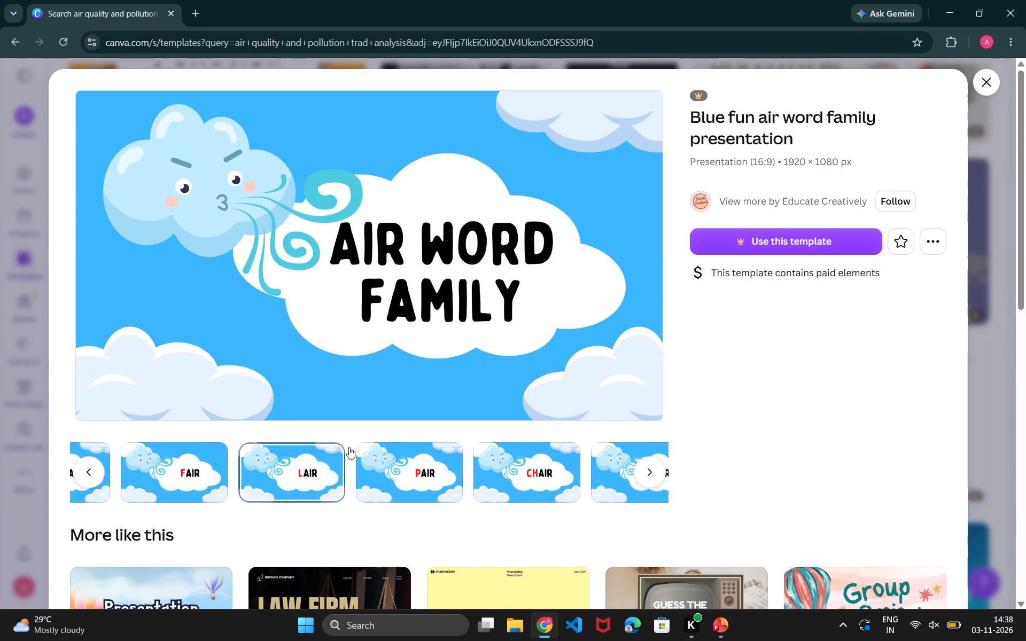
scroll(349, 447, "left", 4)
scroll(349, 447, "right", 7)
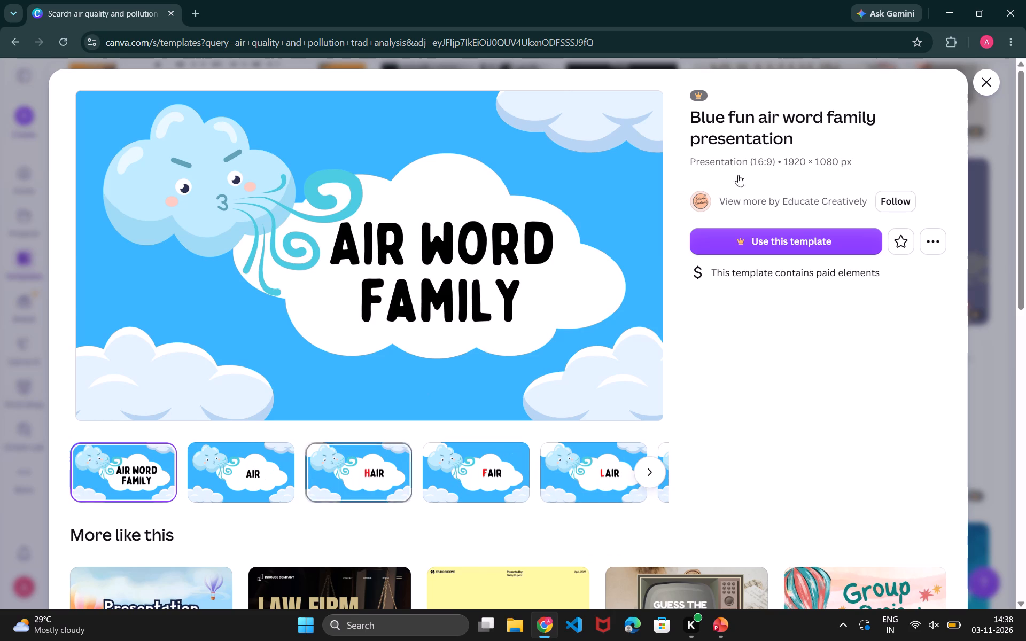
left_click(994, 83)
Preview the black and white Air Pollution and Its Impact on Health template, check its first slides, and close it.
scroll(410, 364, "down", 1)
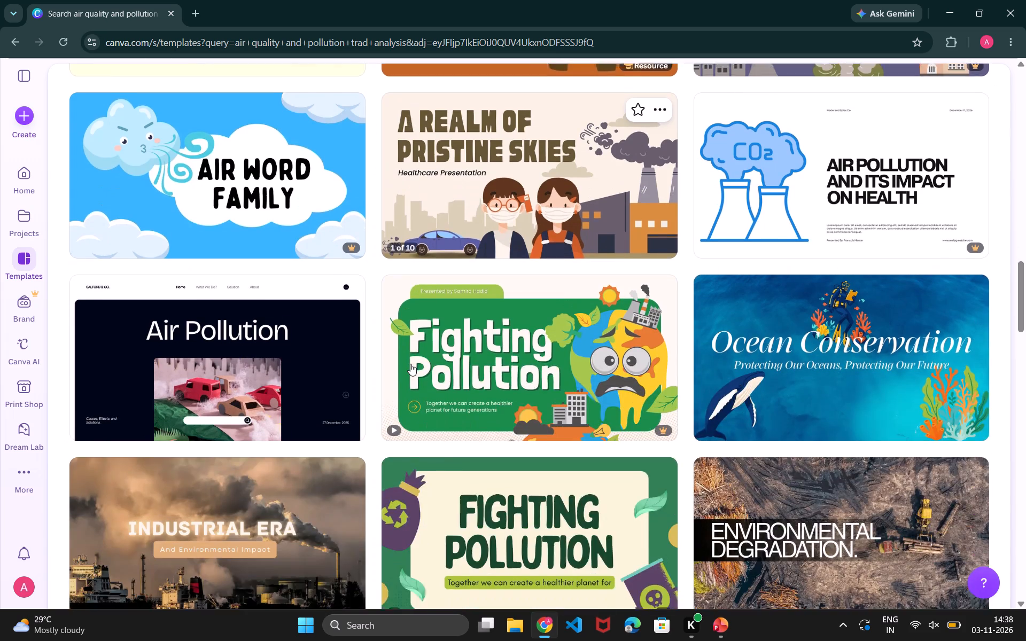
scroll(410, 364, "down", 1)
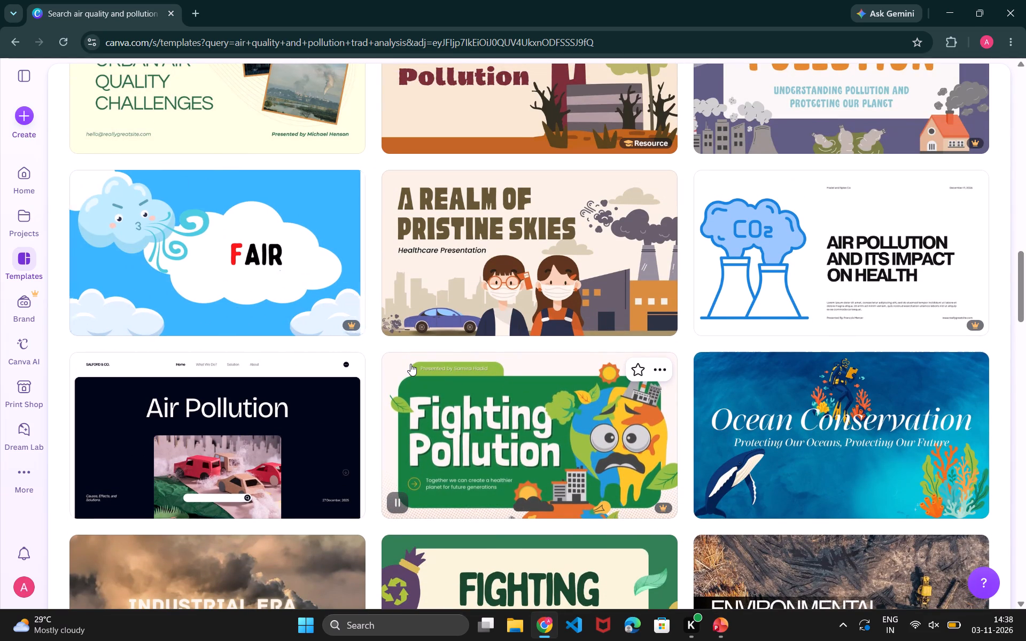
left_click(856, 245)
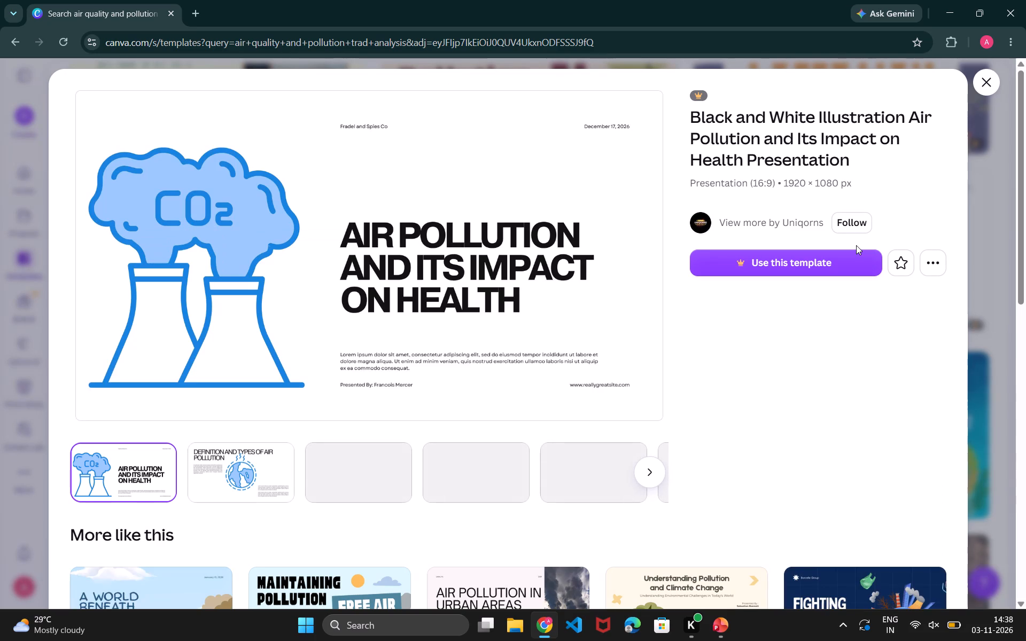
scroll(876, 163, "down", 1)
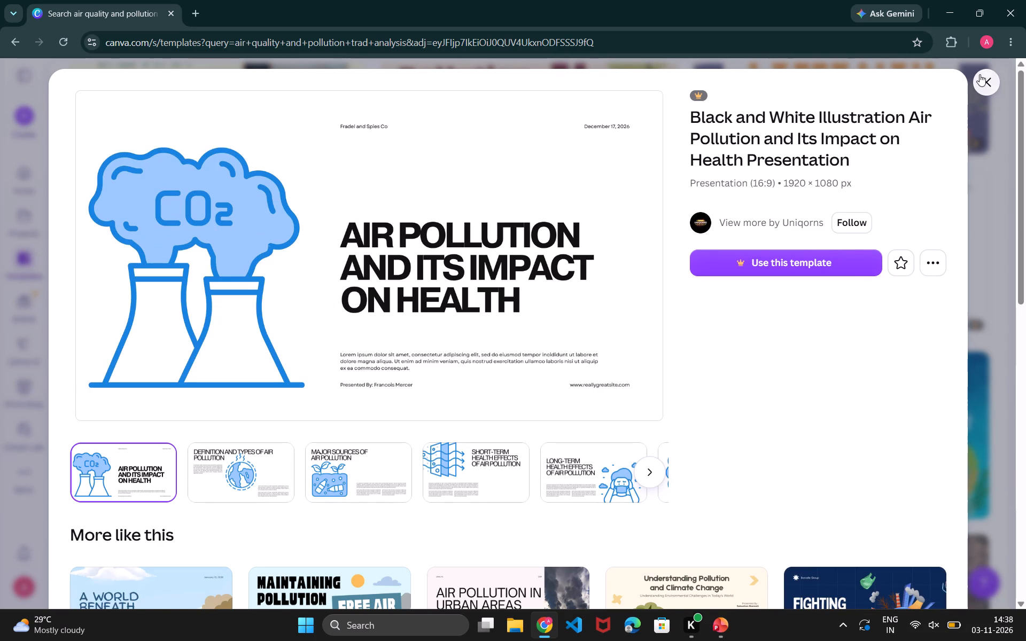
left_click(980, 74)
Browse the remaining pollution and air quality presentation templates in the search results for a suitable design.
scroll(980, 74, "down", 1)
scroll(900, 103, "left", 3)
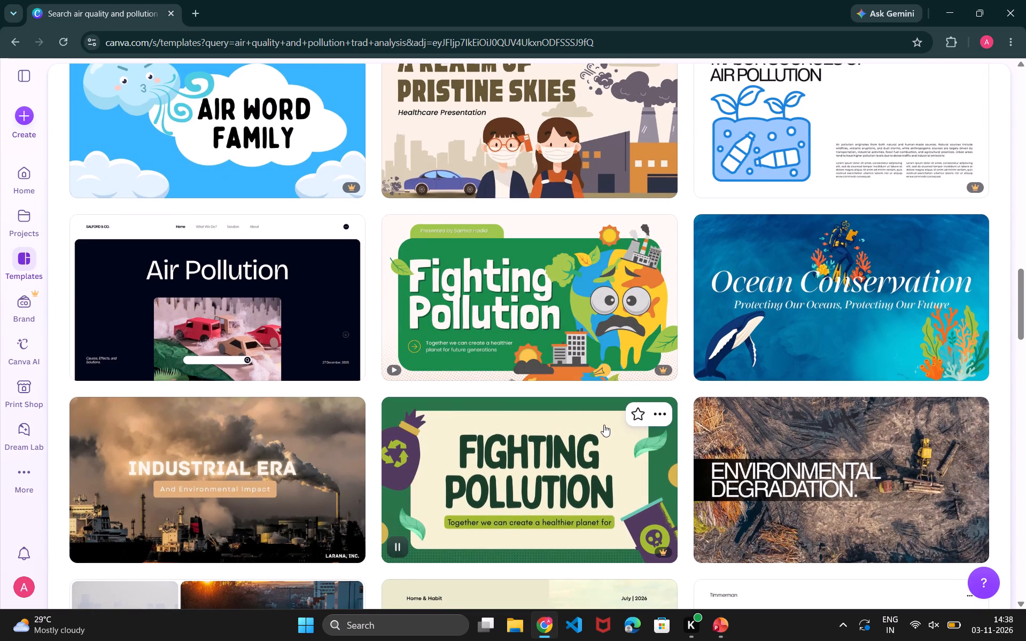
scroll(604, 425, "down", 2)
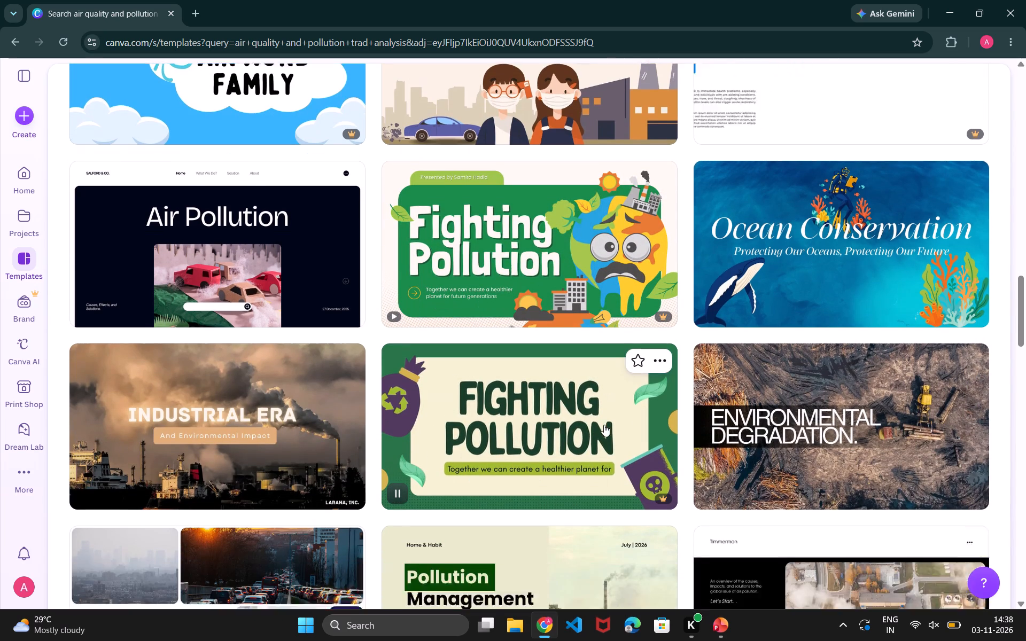
scroll(604, 425, "down", 4)
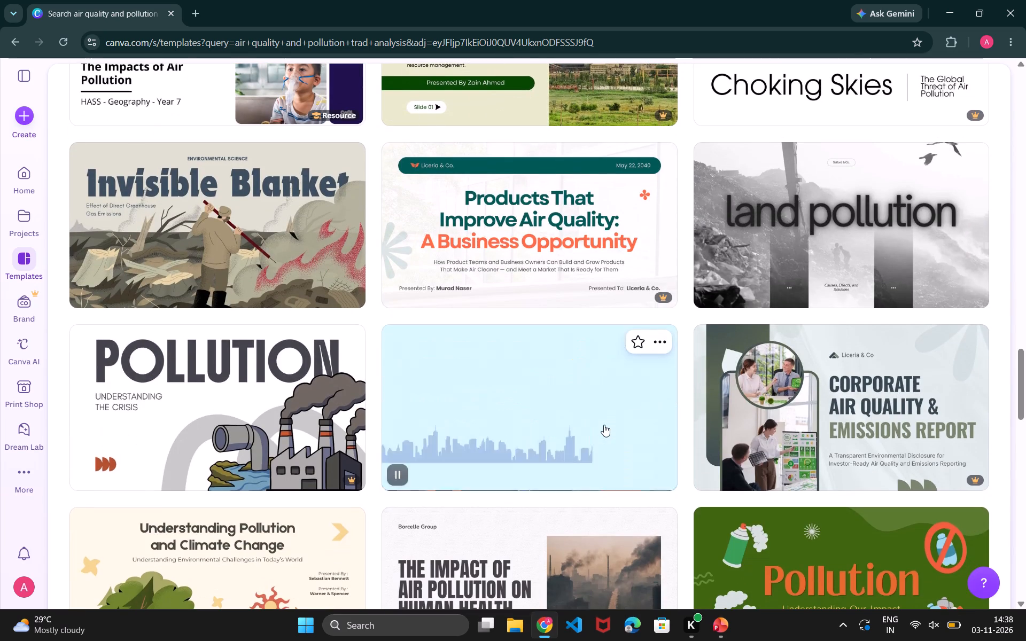
scroll(604, 425, "down", 3)
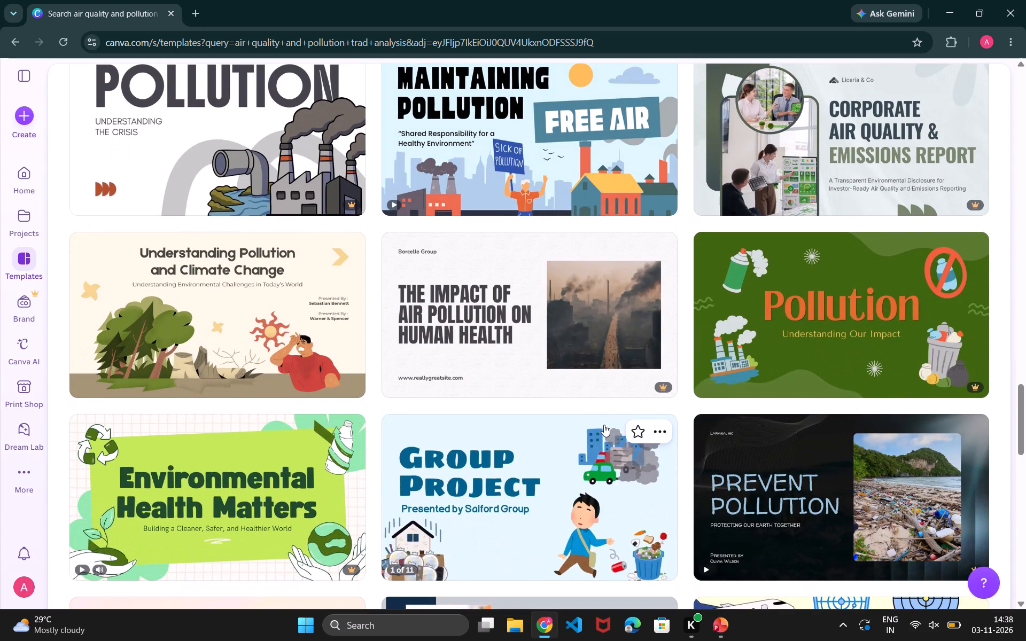
scroll(604, 425, "right", 1)
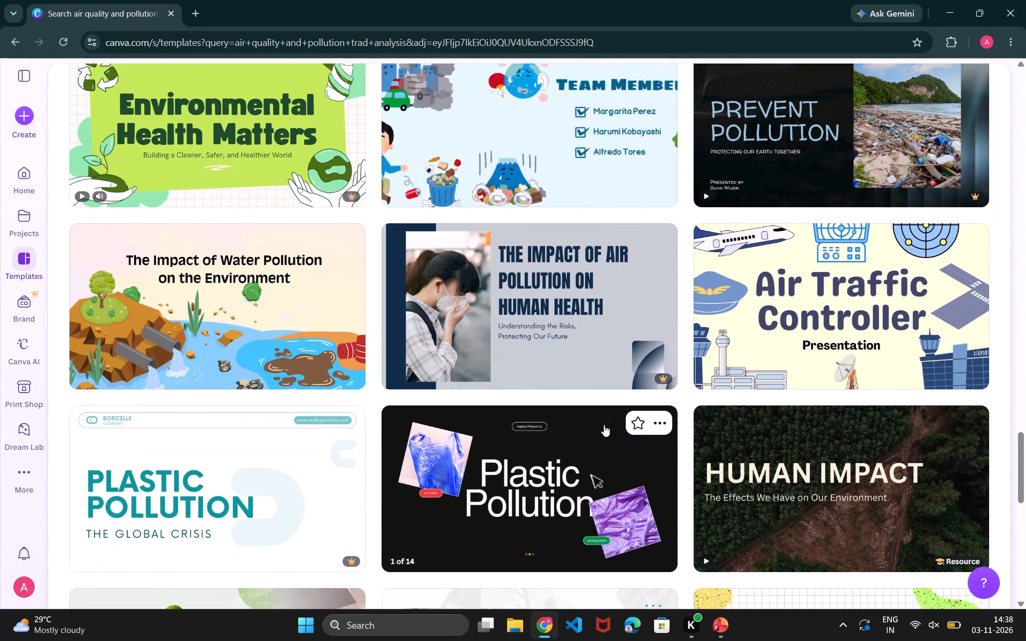
scroll(604, 425, "right", 3)
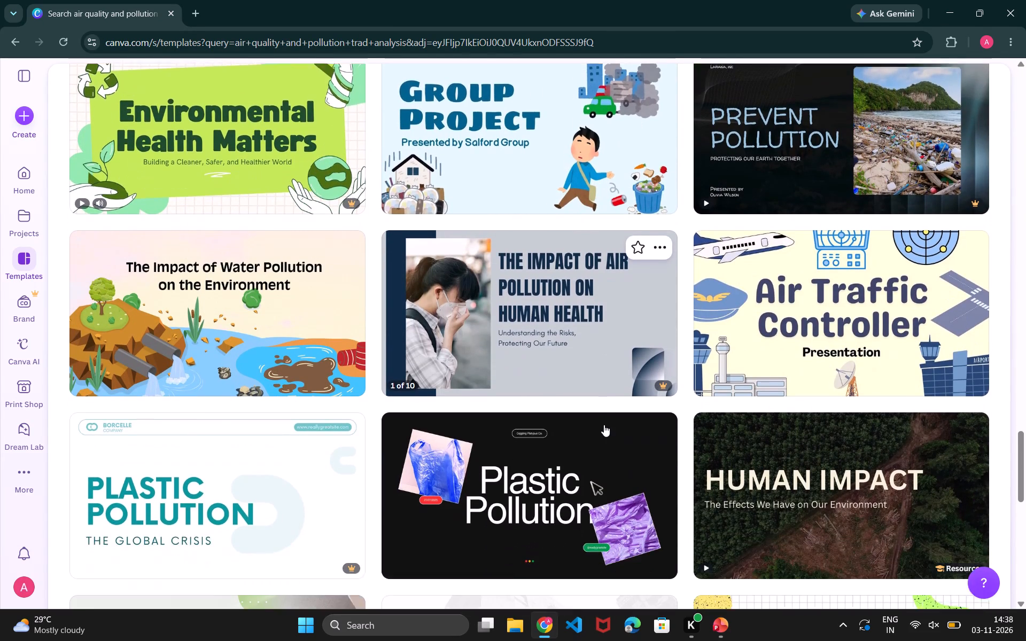
scroll(604, 425, "right", 1)
scroll(604, 425, "up", 11)
scroll(604, 425, "down", 10)
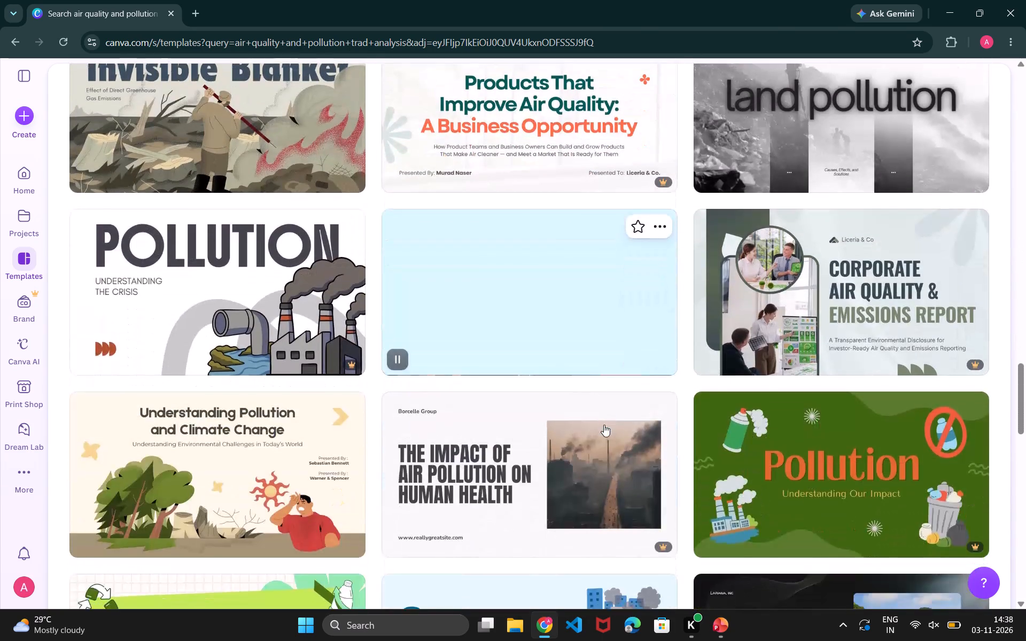
Preview the Blue and Yellow Playful Air Traffic Controller template, close it, and look through the remaining pollution templates in the results.
scroll(604, 425, "down", 2)
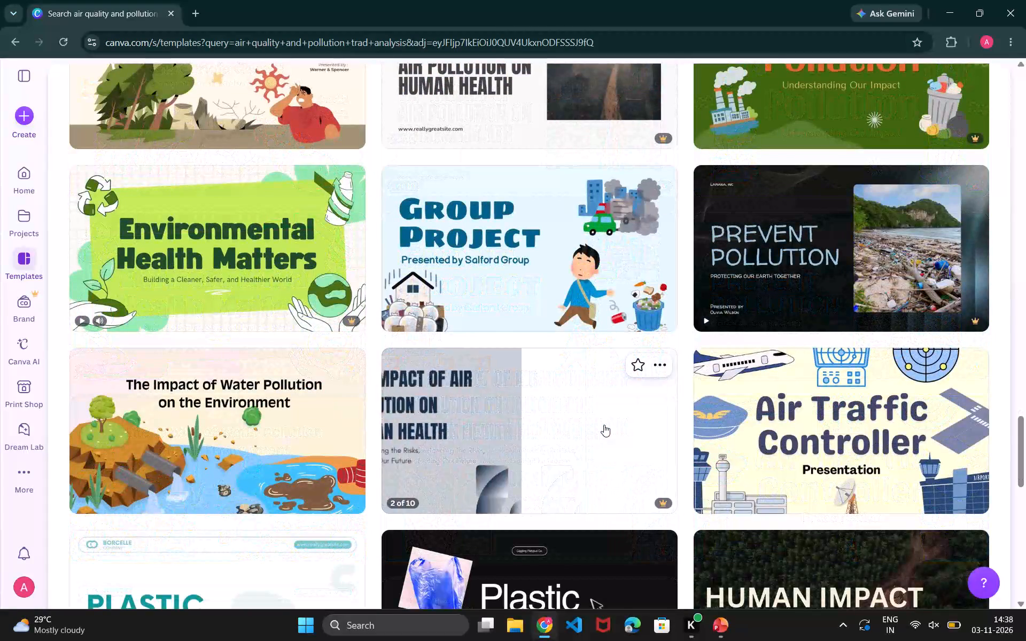
scroll(604, 425, "down", 2)
left_click(866, 275)
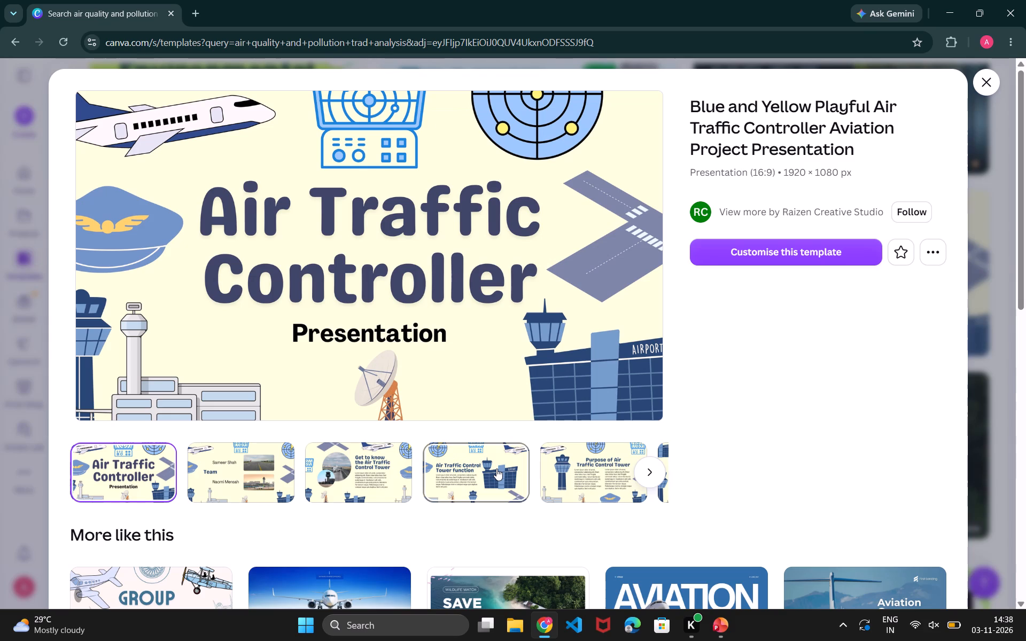
left_click(984, 85)
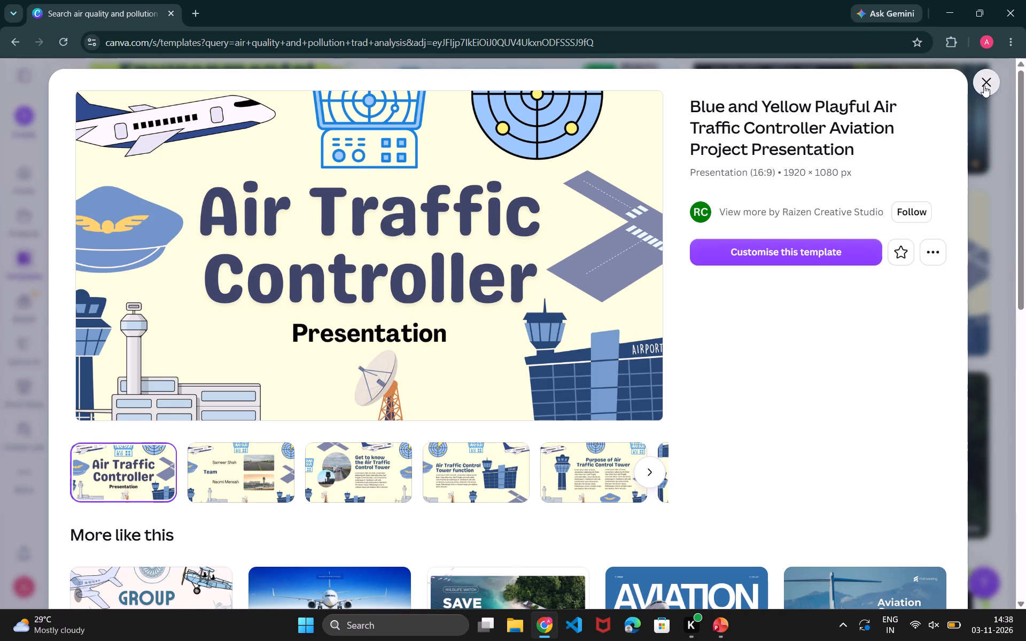
scroll(687, 325, "down", 4)
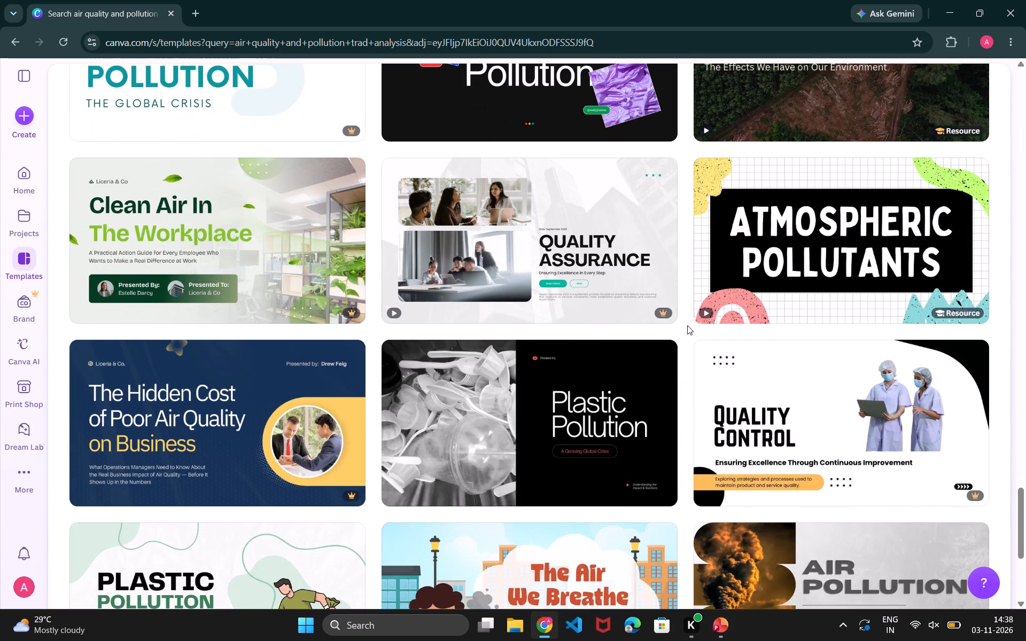
scroll(687, 325, "down", 2)
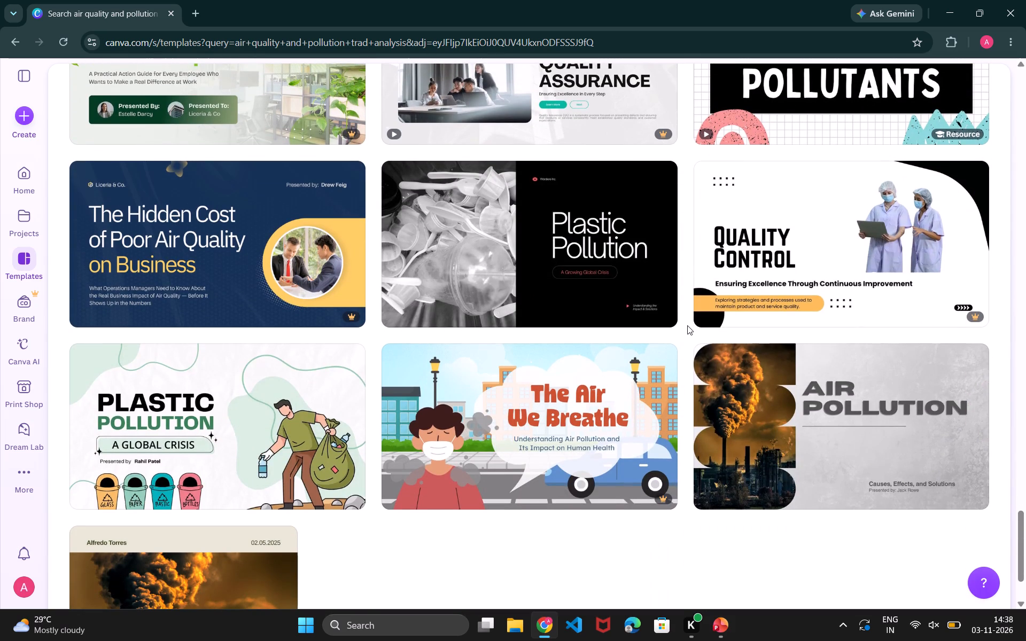
Switch to the system Wi-Fi settings and start connecting to the secured network afgggfggf with automatic connection enabled.
left_click(921, 619)
left_click(846, 381)
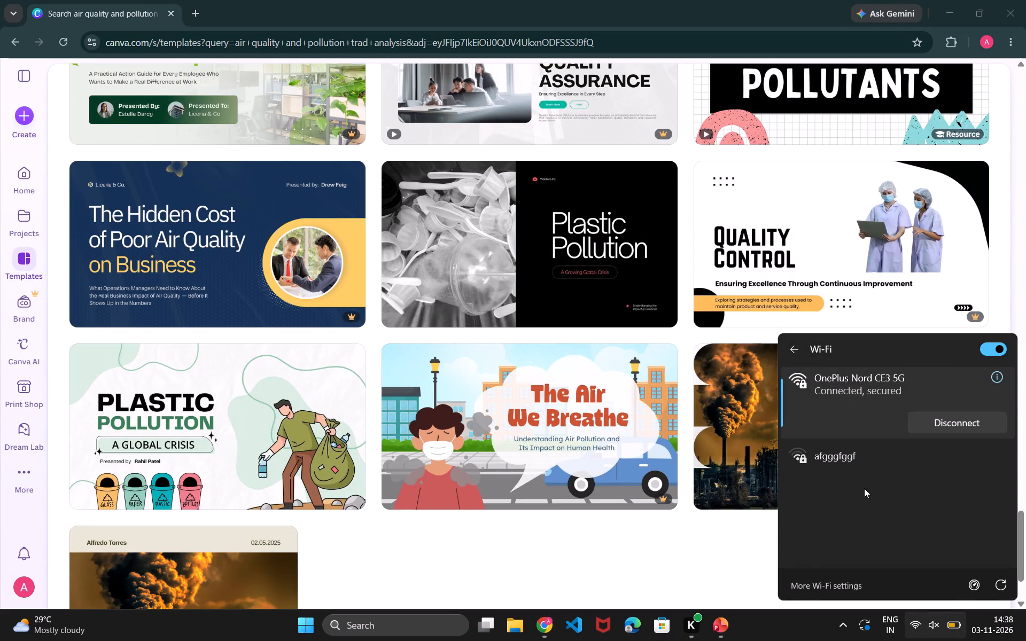
left_click(856, 456)
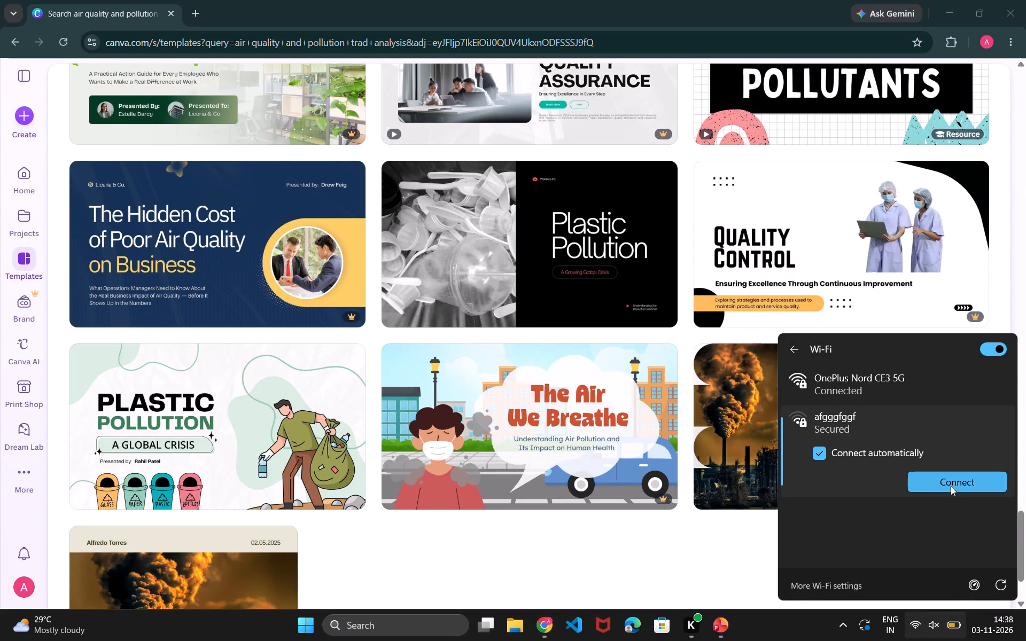
left_click(951, 483)
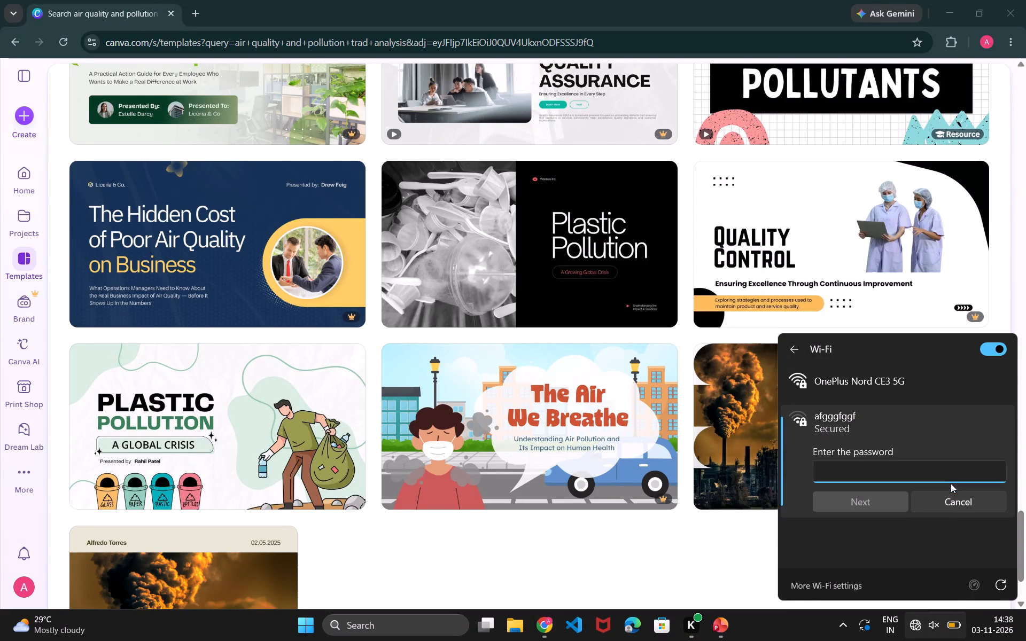
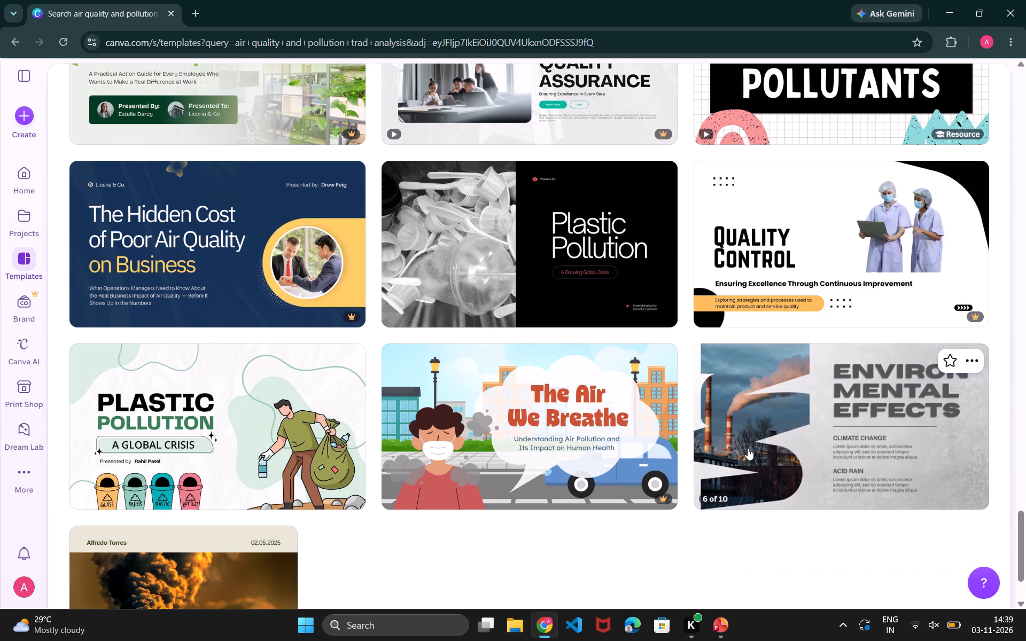
Check the connection status of the afgggfggf network in the Wi-Fi network list, and close the list.
scroll(713, 399, "up", 1)
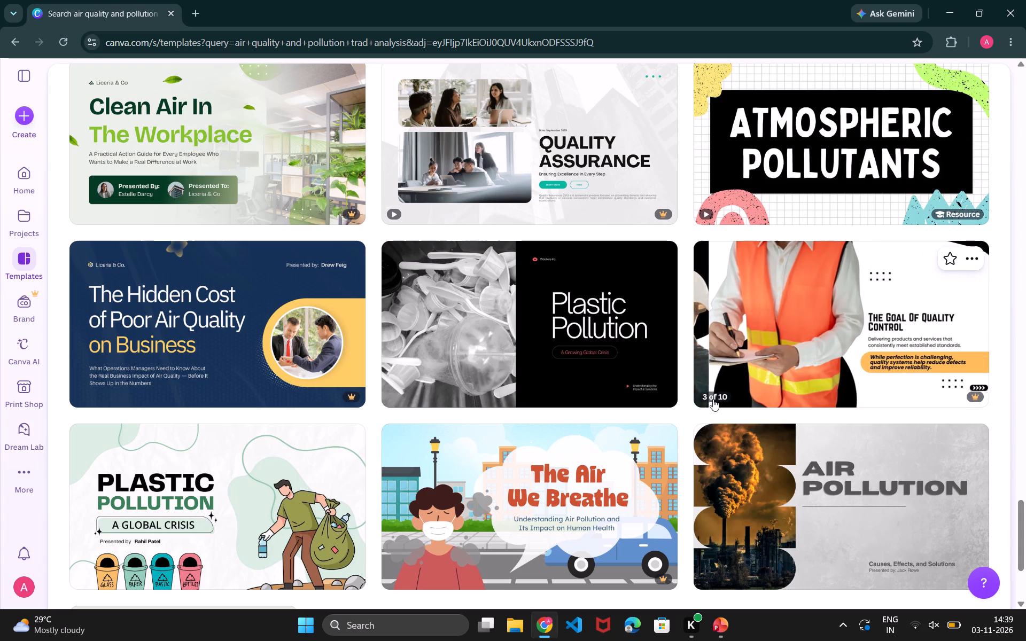
left_click(915, 621)
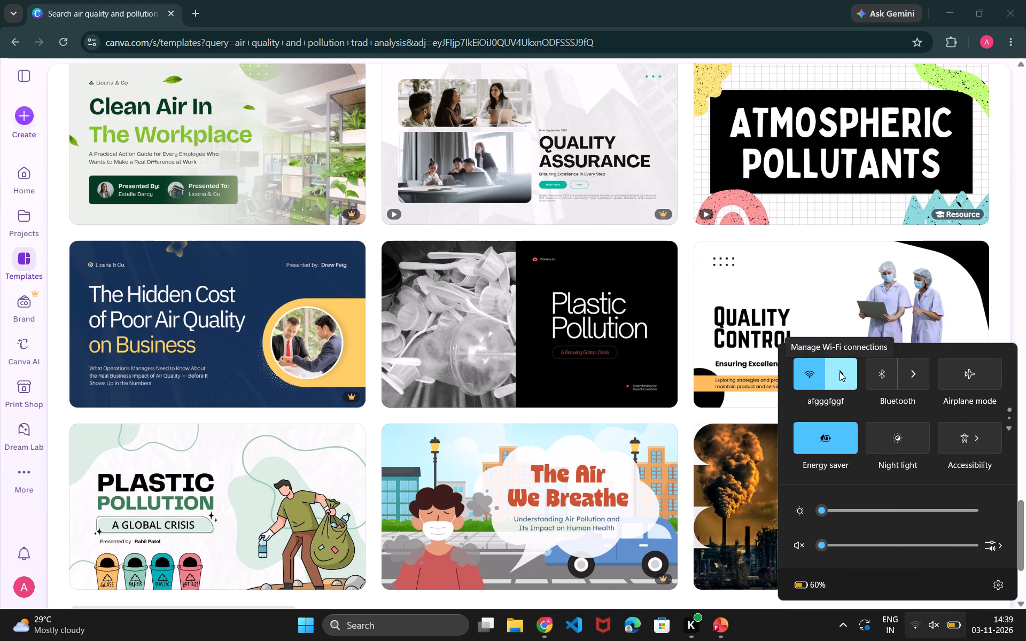
left_click(840, 372)
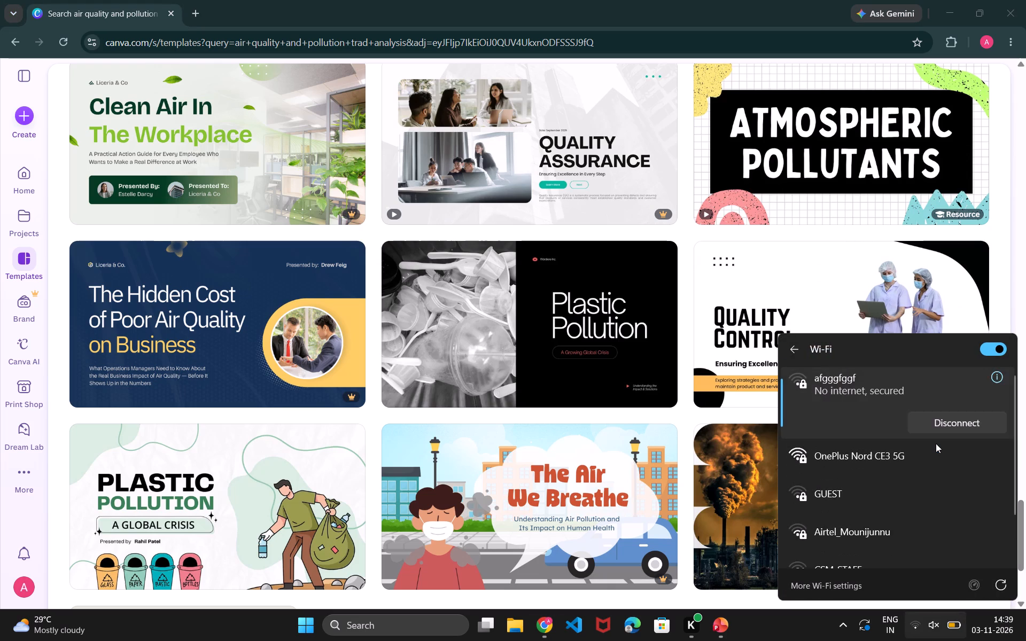
left_click(936, 443)
left_click(922, 394)
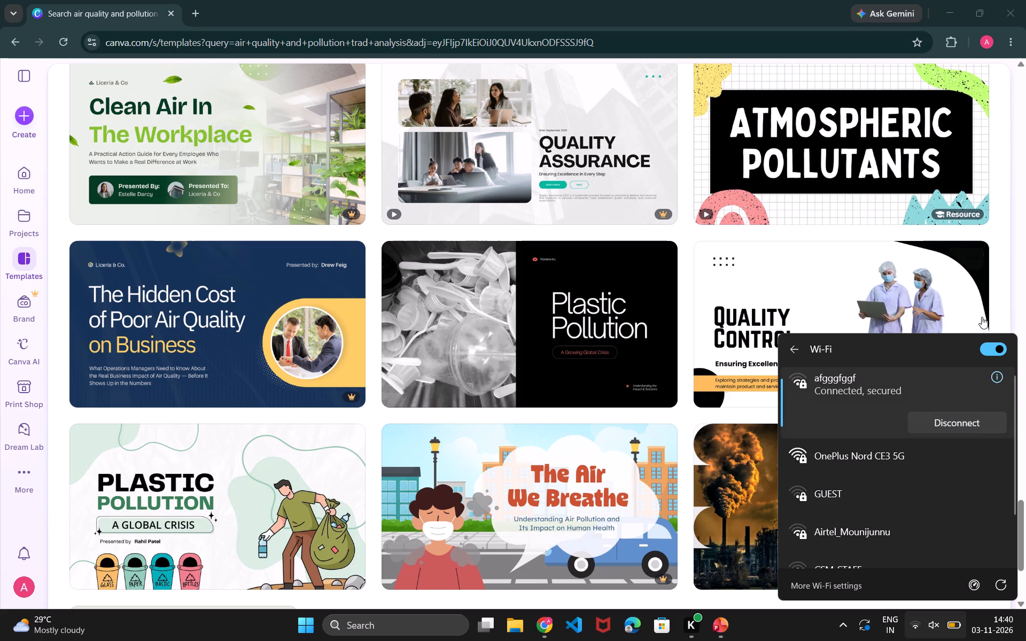
left_click(1008, 300)
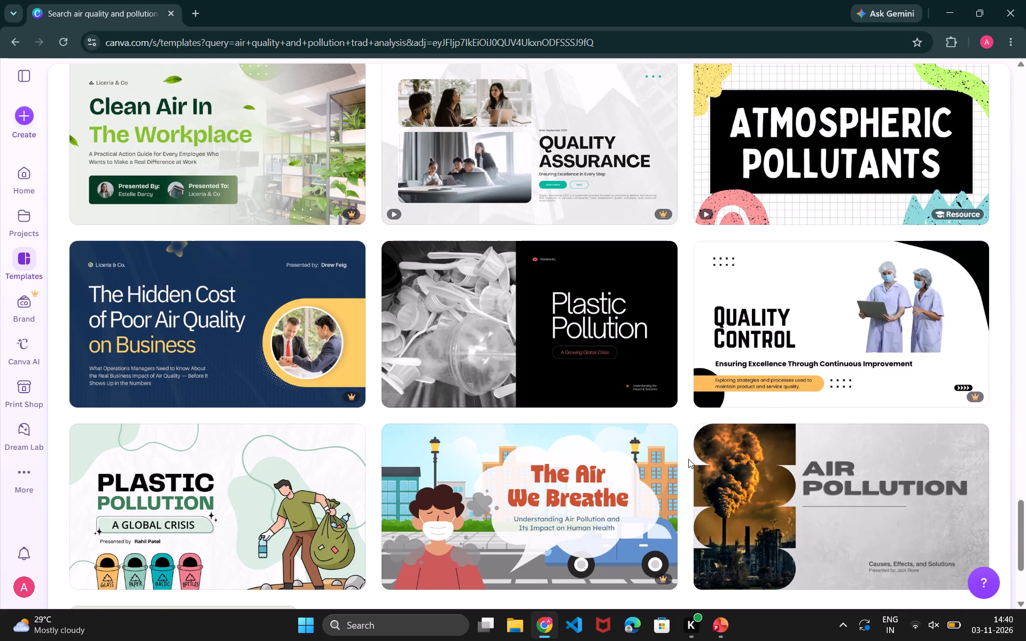
Browse further down the presentation template results for pollution and data analysis designs, and return to the start of the results.
scroll(688, 459, "down", 3)
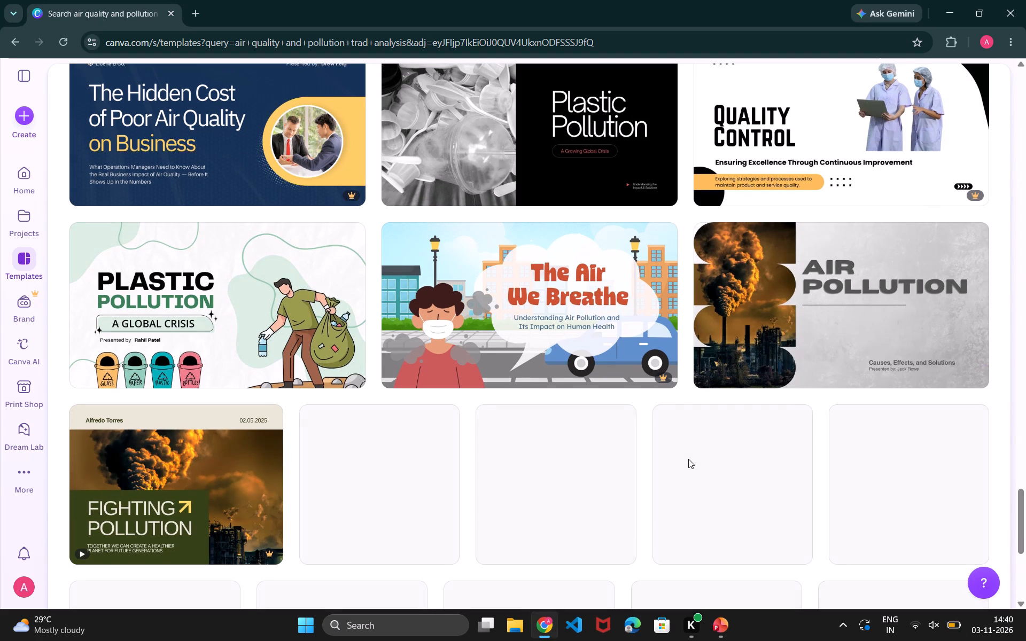
scroll(688, 459, "down", 2)
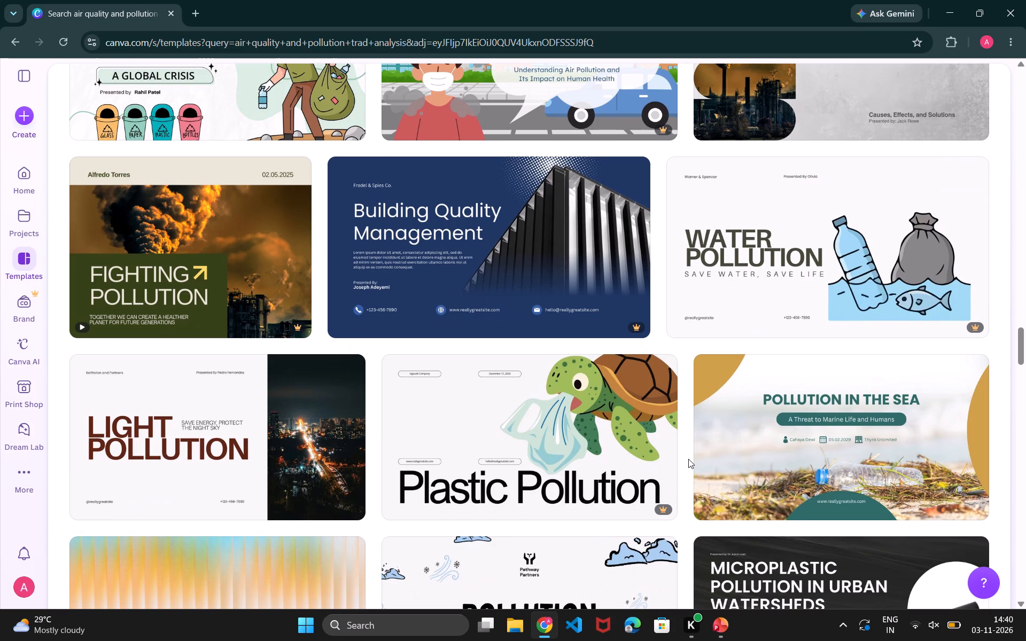
scroll(688, 459, "down", 2)
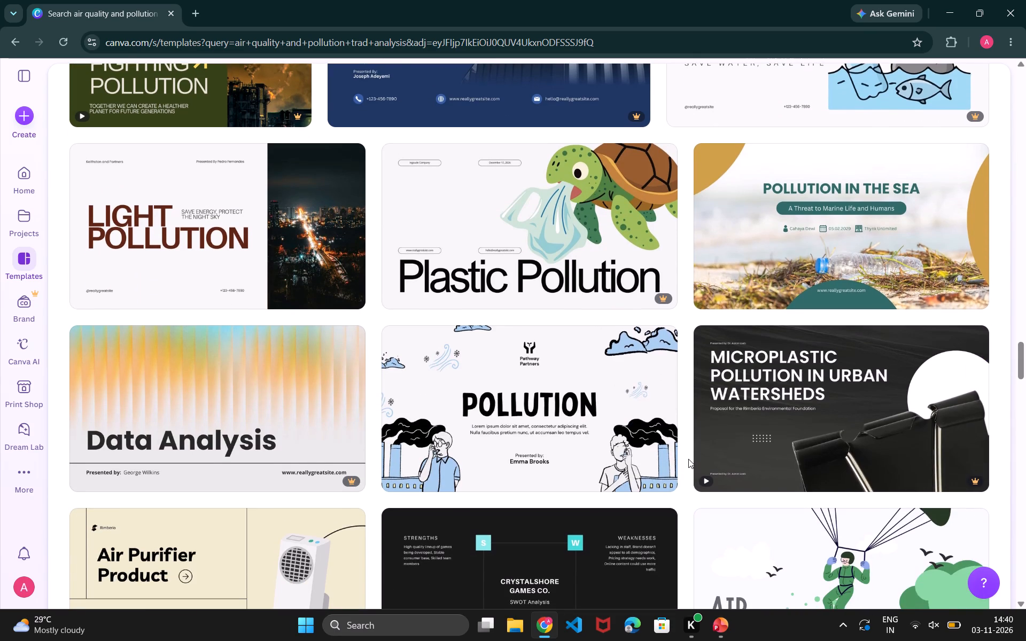
scroll(688, 459, "down", 4)
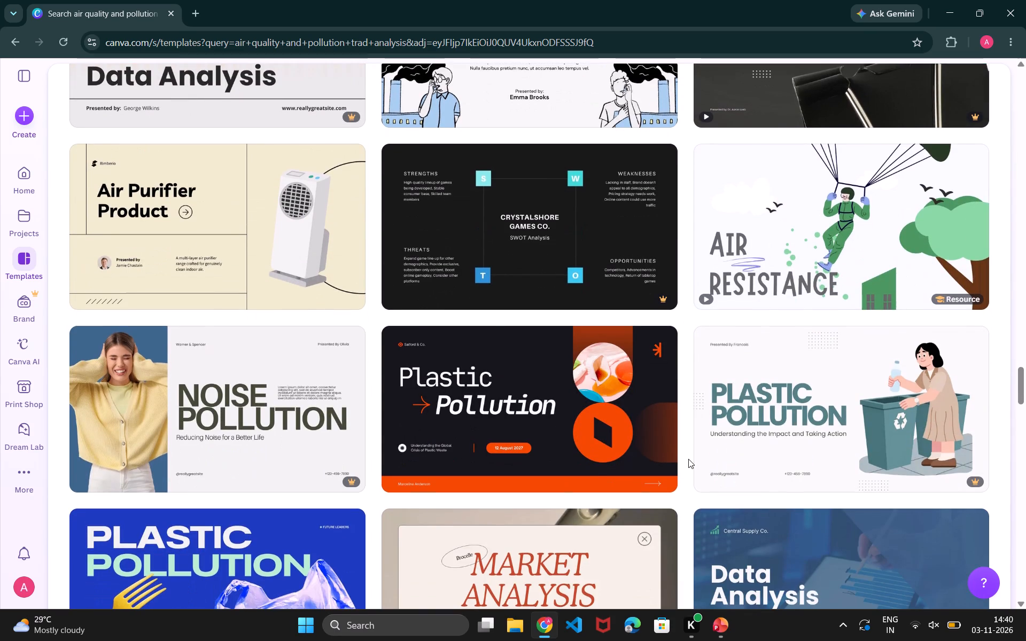
scroll(688, 459, "down", 7)
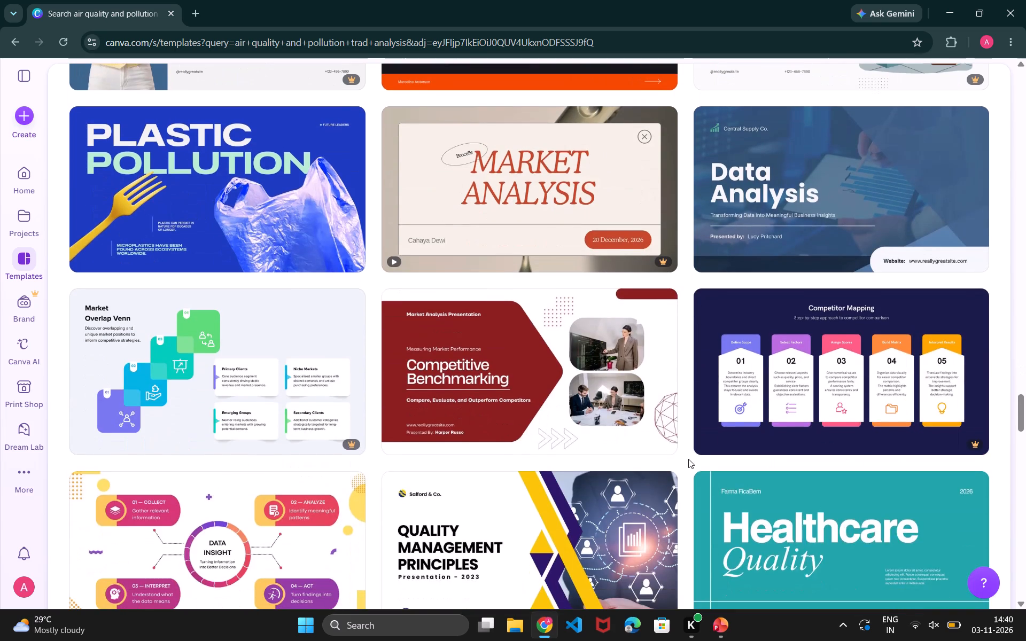
scroll(688, 459, "up", 14)
scroll(688, 459, "up", 16)
scroll(688, 459, "up", 17)
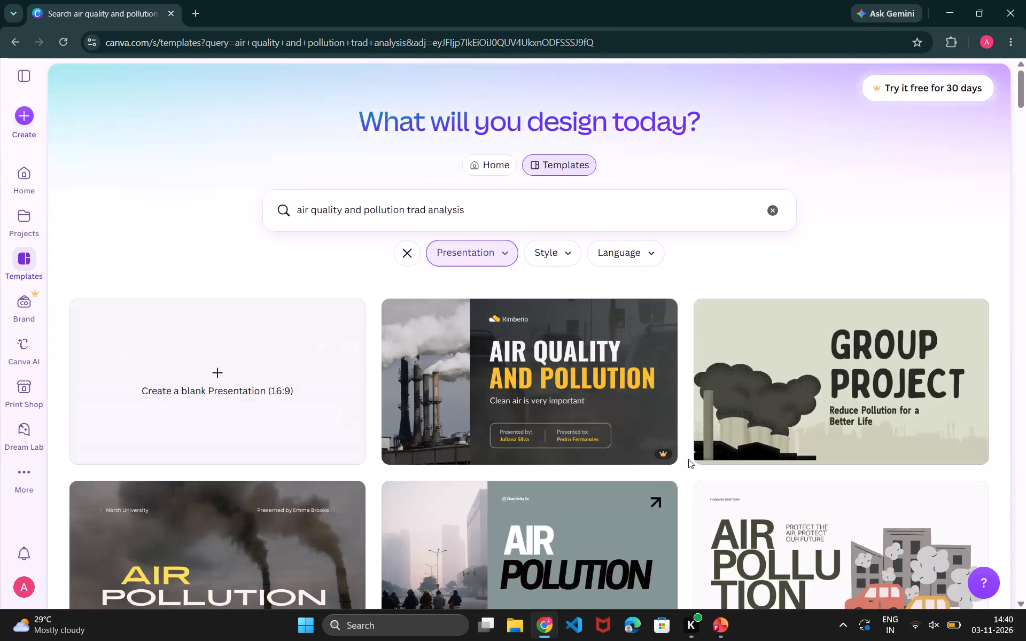
Preview the Grey Black and White Minimalist Environment template, look through its slides, and check the similar designs.
left_click(890, 424)
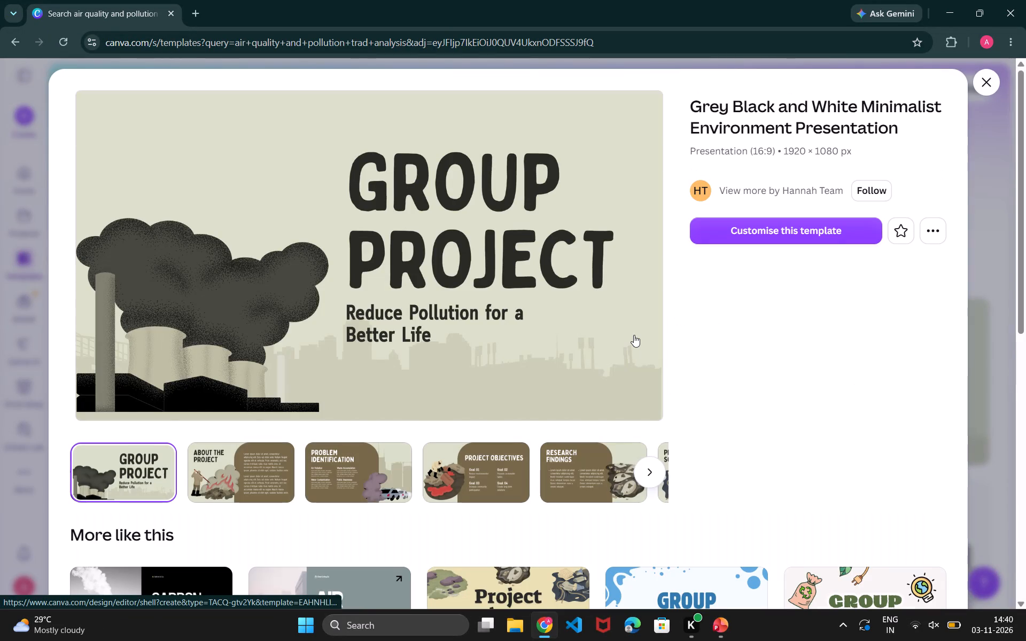
scroll(540, 468, "left", 4)
scroll(540, 468, "down", 1)
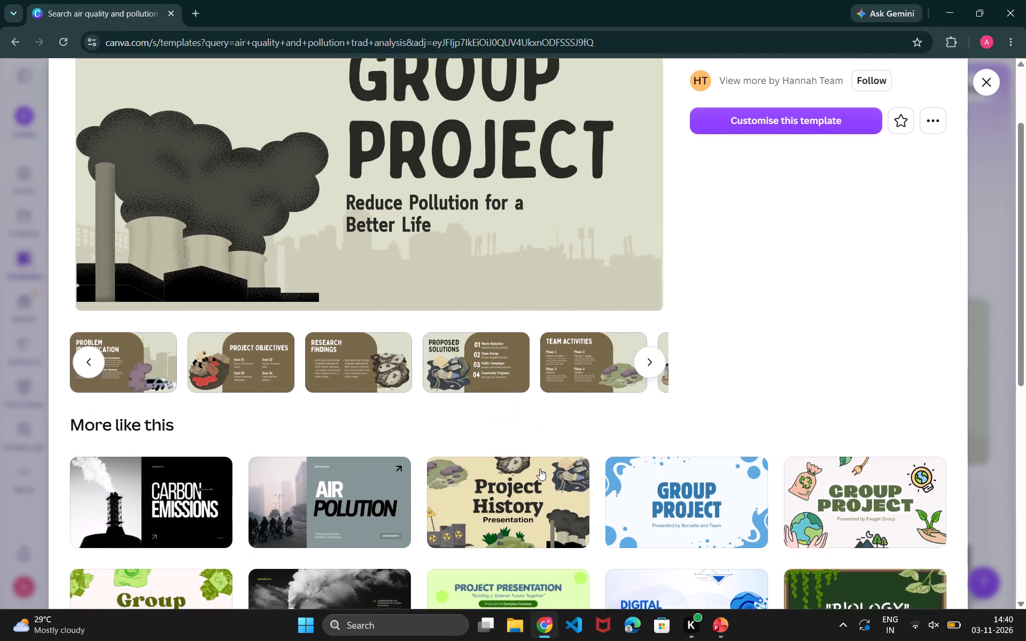
scroll(540, 468, "down", 1)
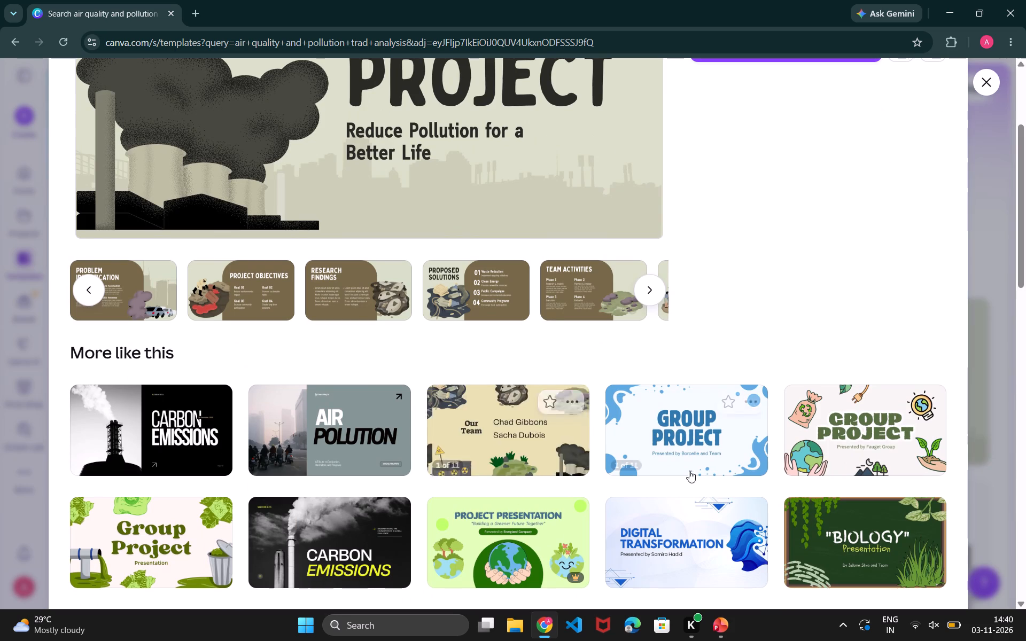
Preview the similar Blue Playful Fluid Group Project template, look through its slides, and close the preview.
left_click(694, 452)
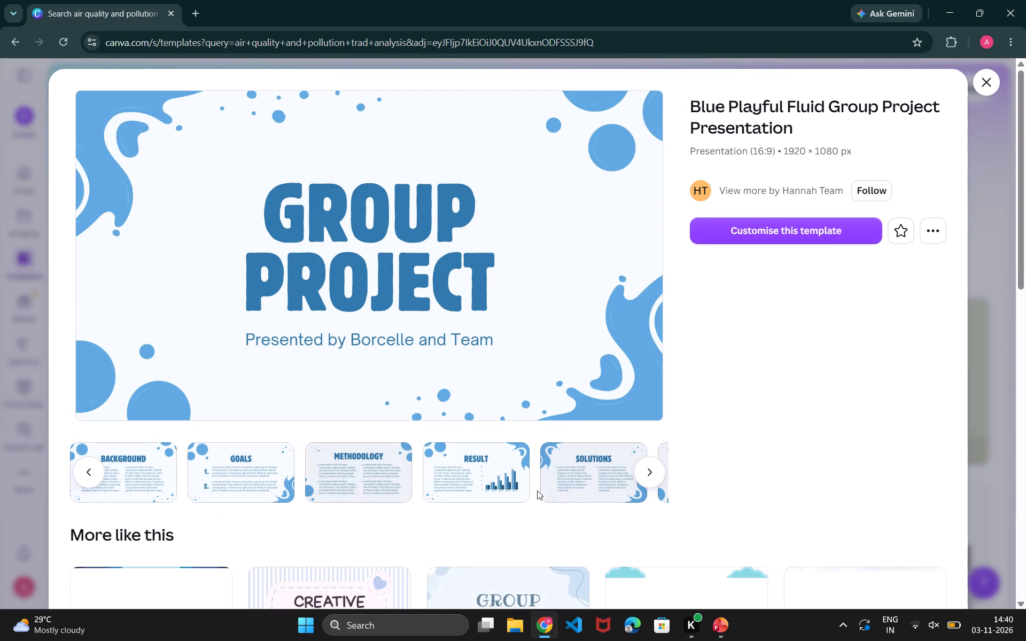
scroll(537, 490, "left", 5)
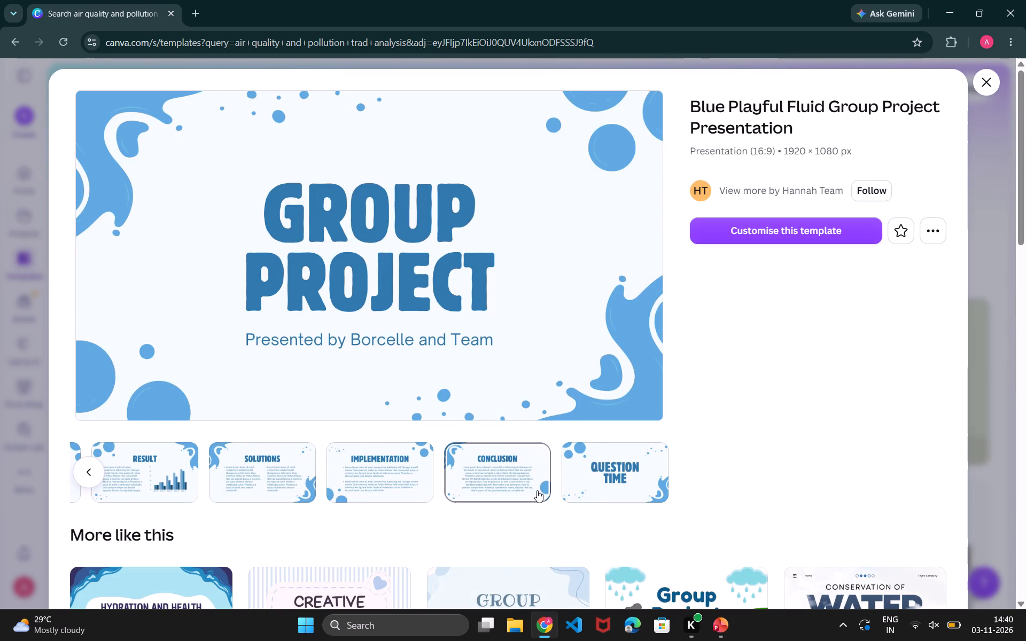
scroll(537, 490, "left", 3)
scroll(537, 490, "right", 9)
left_click(993, 75)
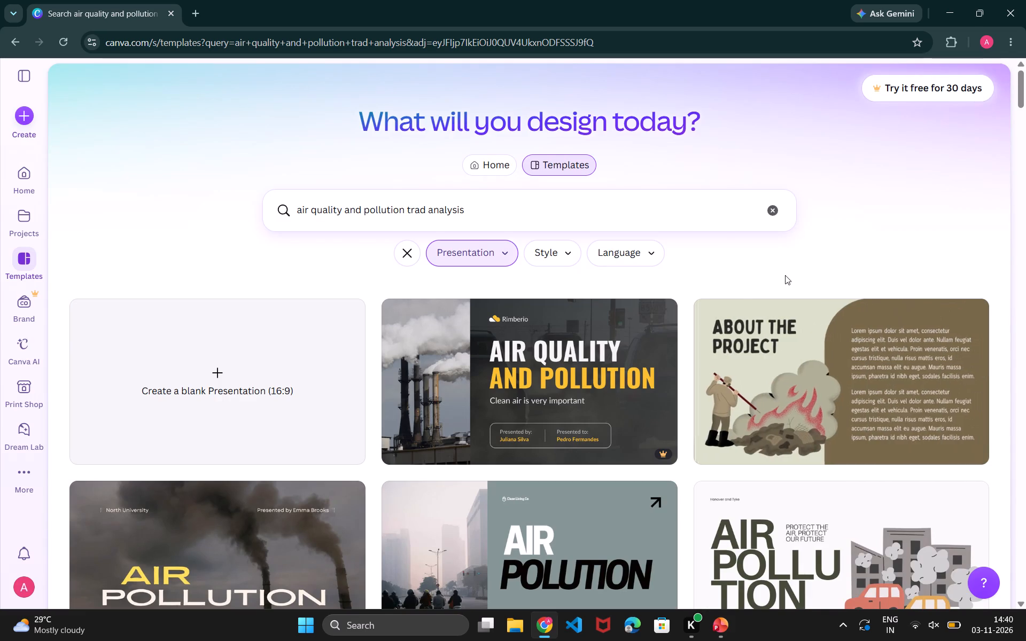
Preview the Effective Strategies for Reducing Air Pollution in Cities template from the search results and look through its slides.
scroll(785, 275, "down", 2)
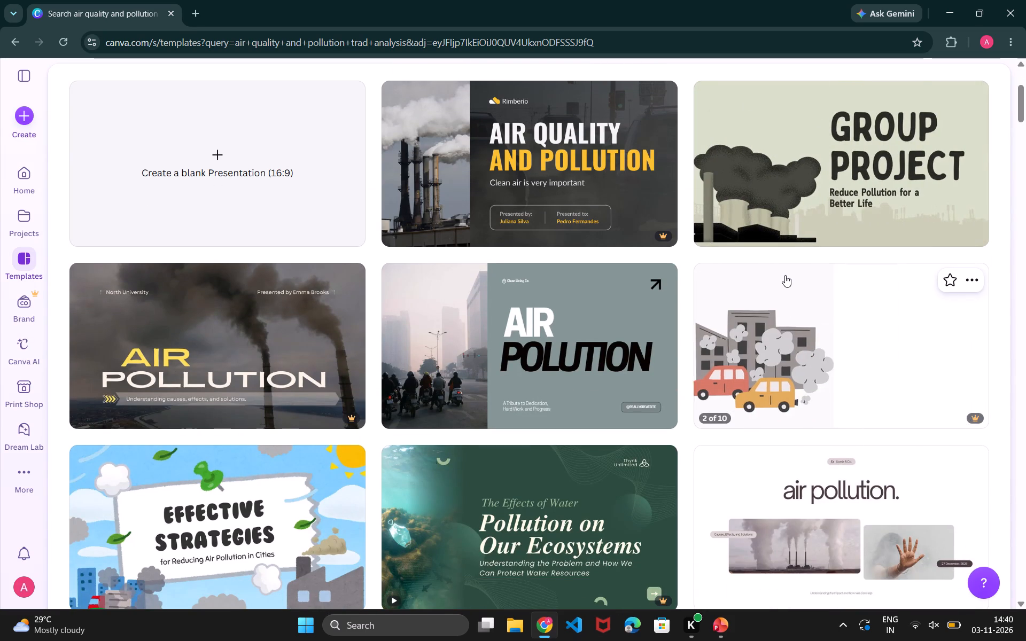
scroll(785, 275, "down", 3)
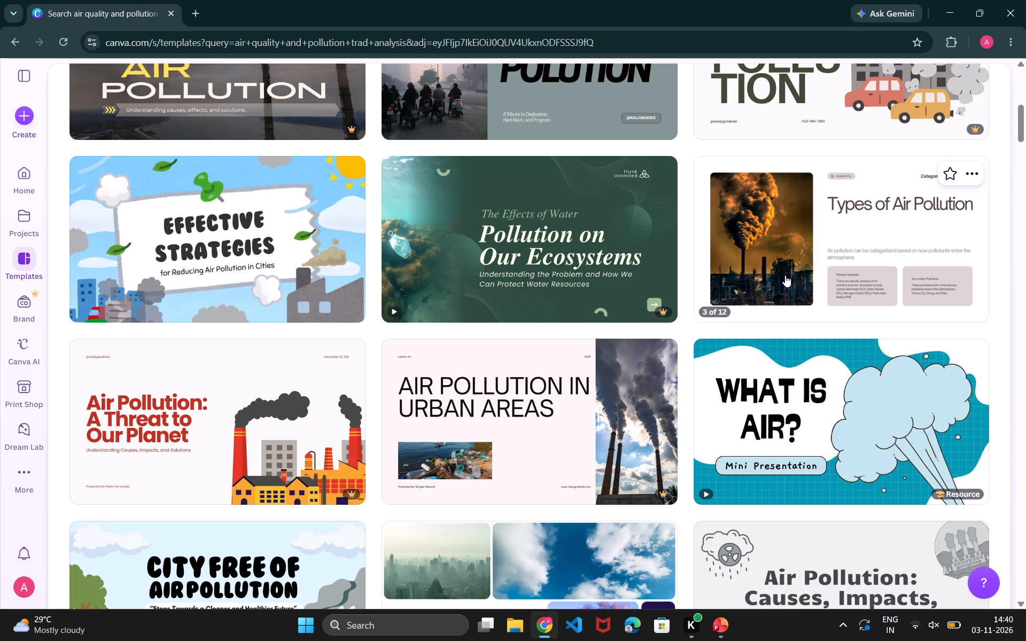
left_click(293, 285)
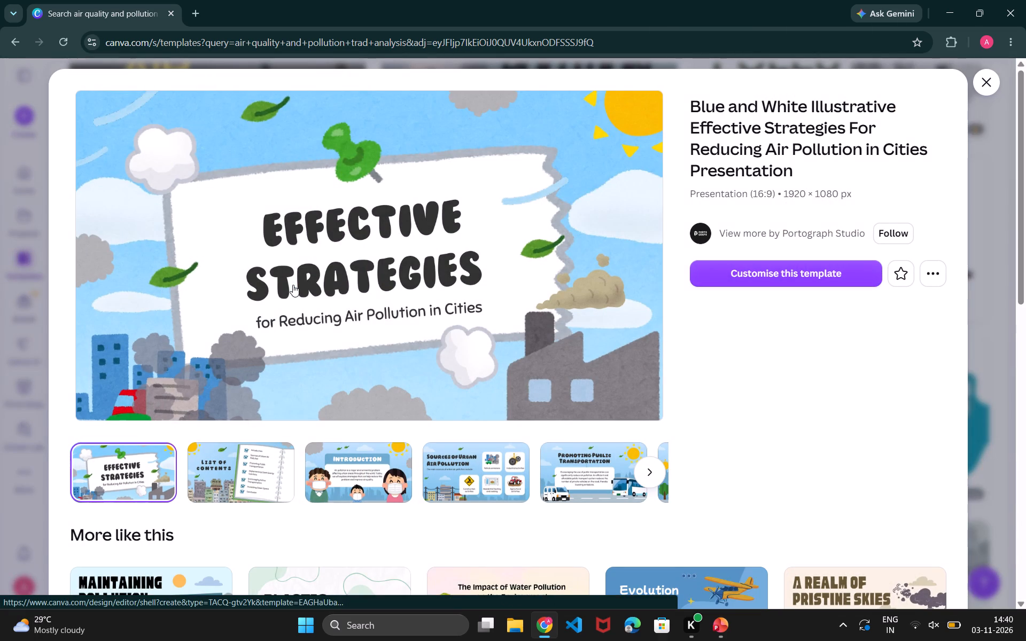
scroll(368, 481, "left", 2)
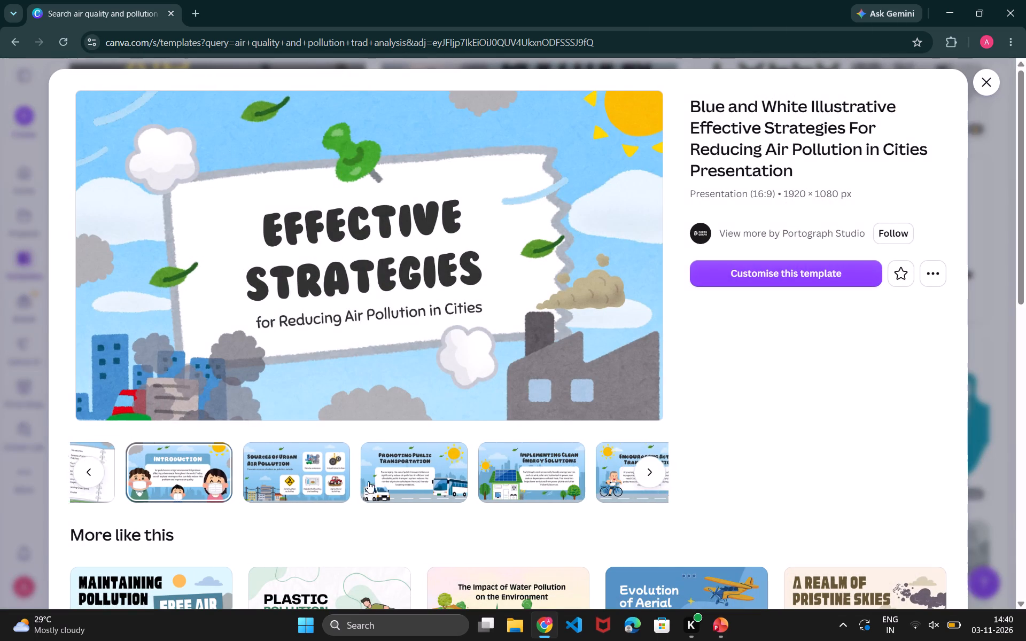
scroll(368, 481, "left", 1)
scroll(368, 481, "right", 6)
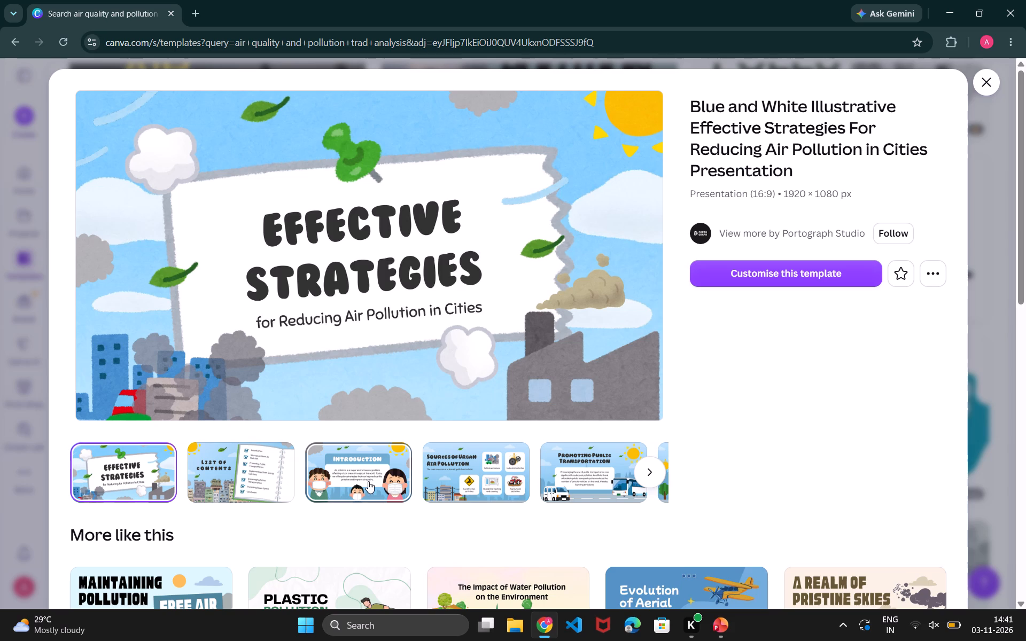
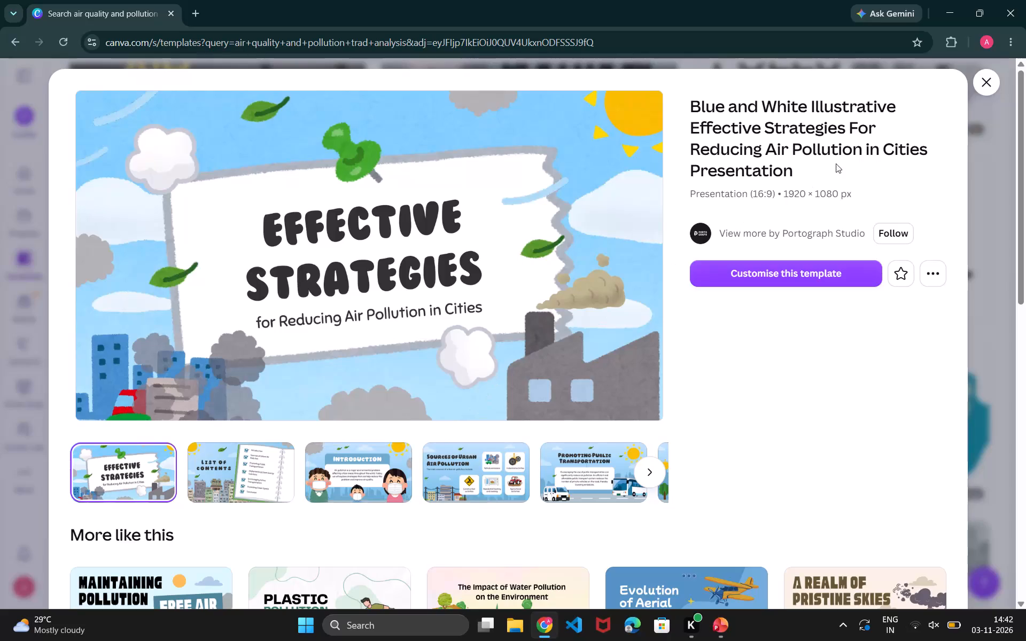
Close the template preview, switch to the IBM Data Analyst Internship presentation in PowerPoint, maximize it and go to the title slide.
left_click(992, 73)
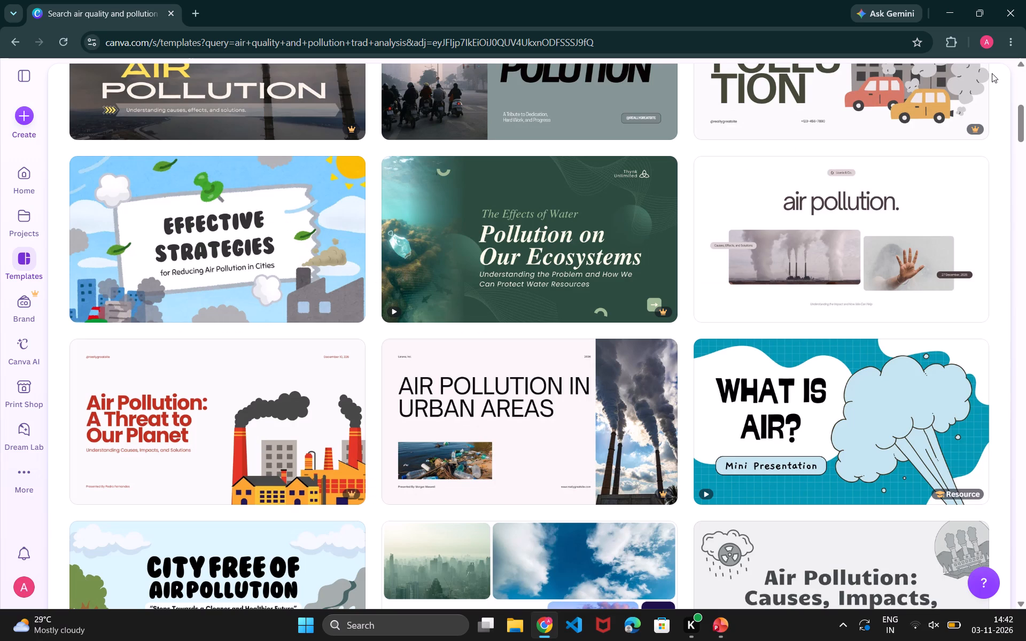
left_click(711, 631)
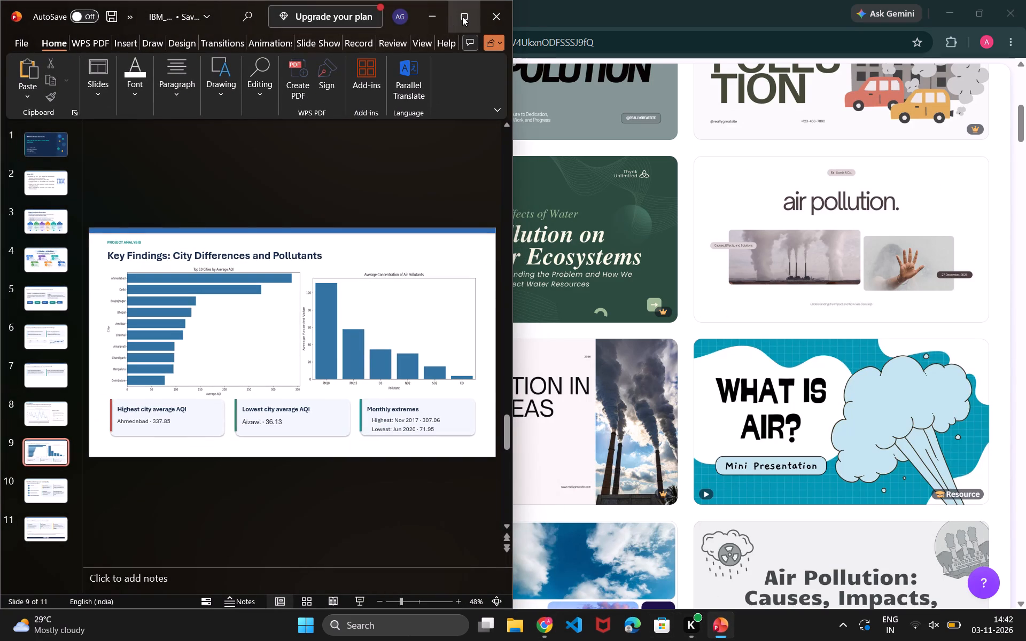
left_click(462, 17)
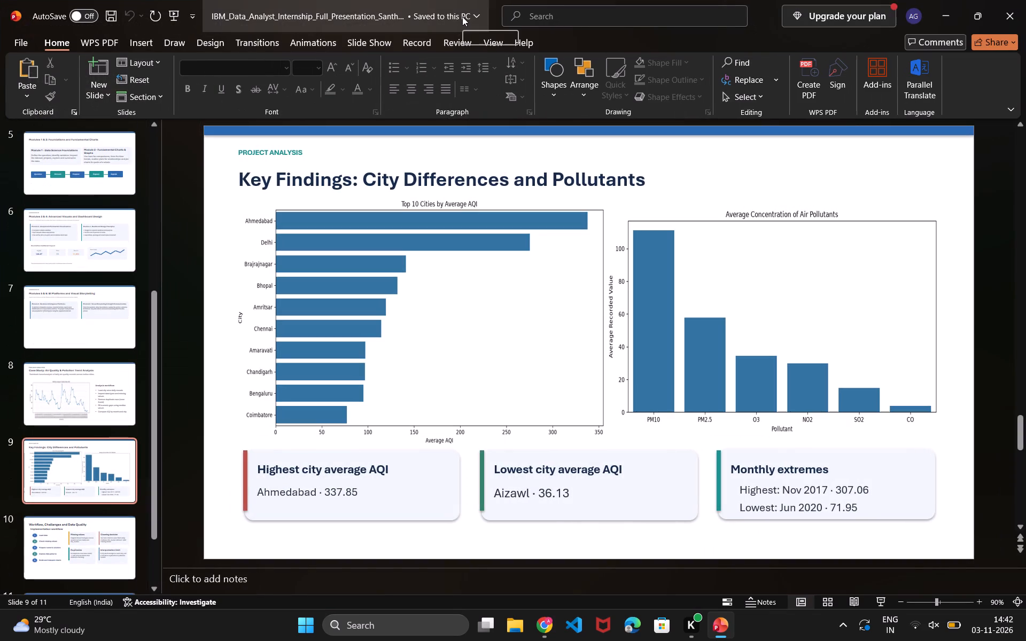
scroll(462, 17, "up", 17)
scroll(578, 270, "up", 11)
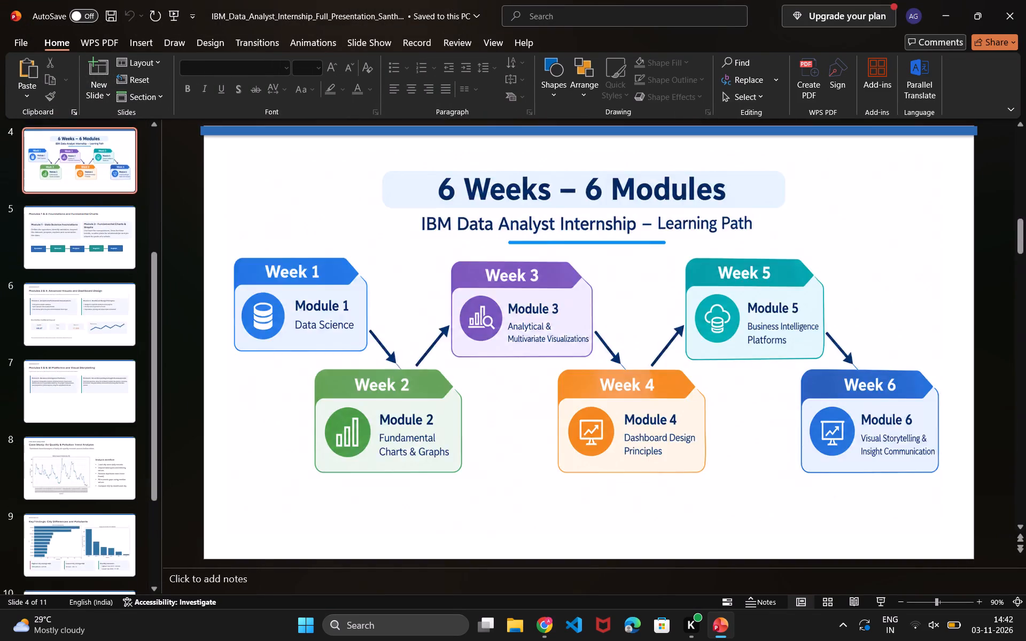
scroll(578, 270, "up", 4)
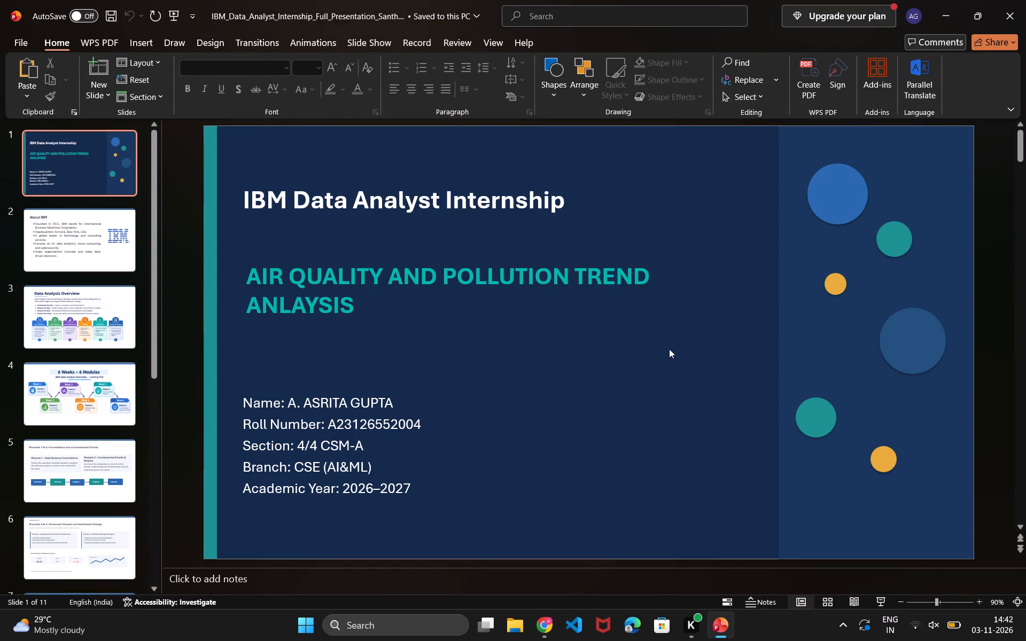
Delete the lighter blue panel behind the circles on the title slide.
left_click(777, 344)
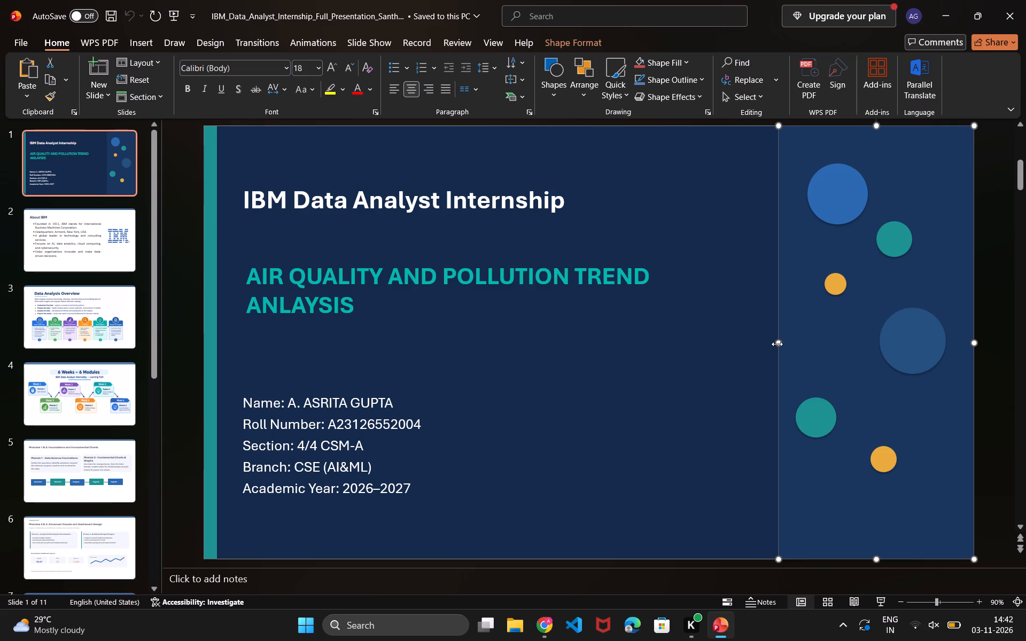
key("BackSpace")
left_click(827, 341)
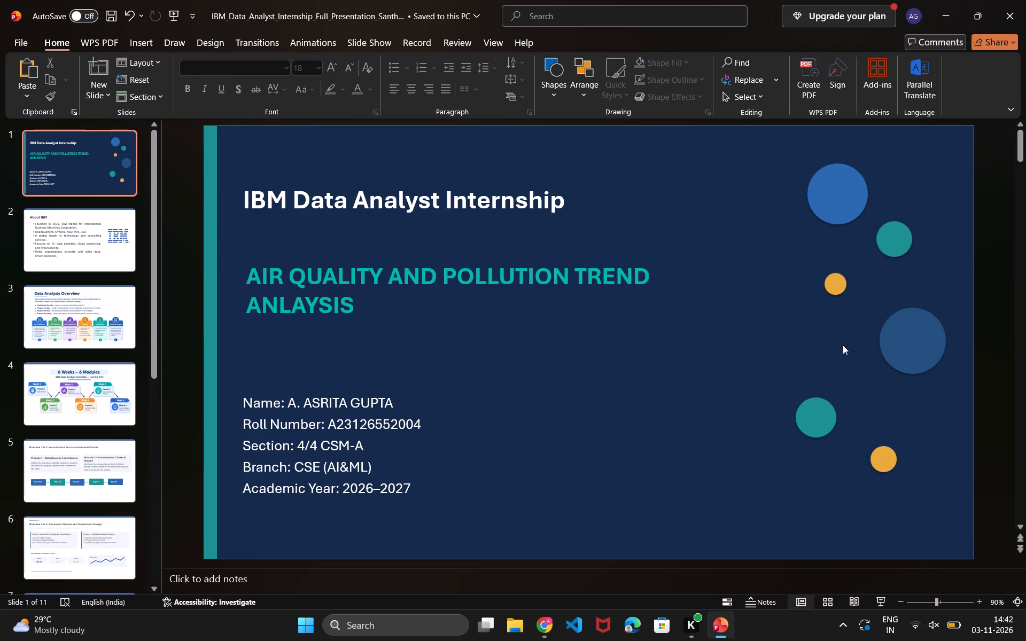
left_click(843, 345)
Delete all six decorative blue, teal and orange circles from the title slide.
left_click(852, 207)
key("BackSpace")
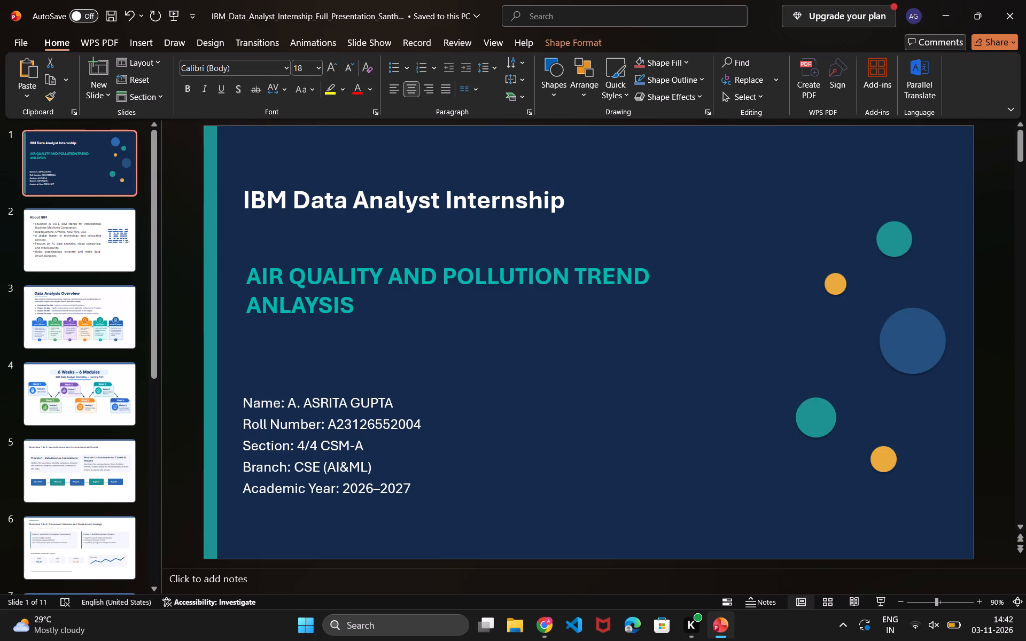
left_click(885, 237)
key("BackSpace")
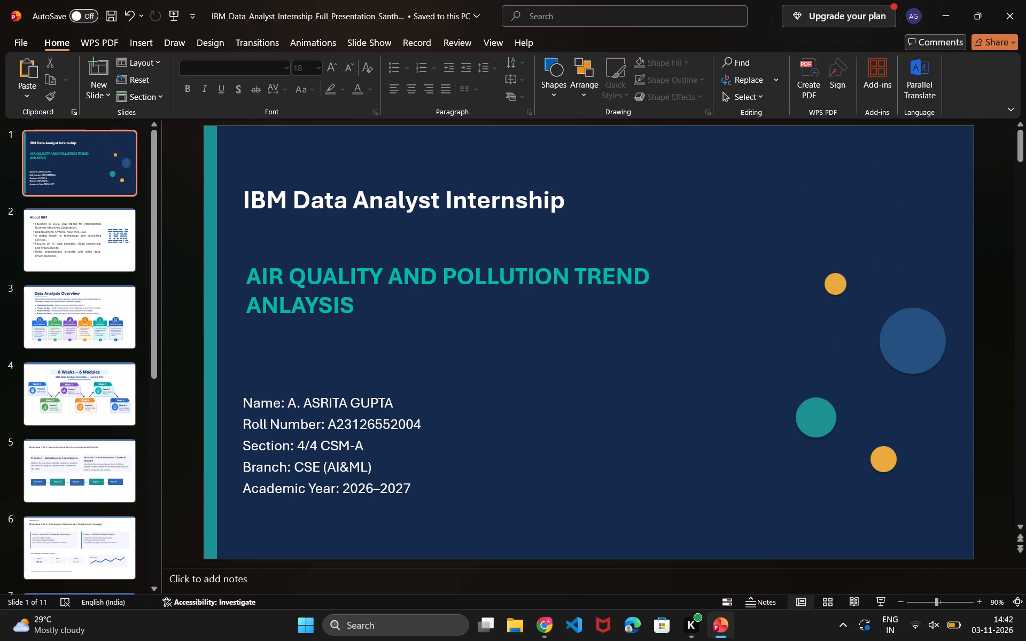
left_click(834, 283)
key("BackSpace")
key("BackSpace")
left_click(897, 325)
key("BackSpace")
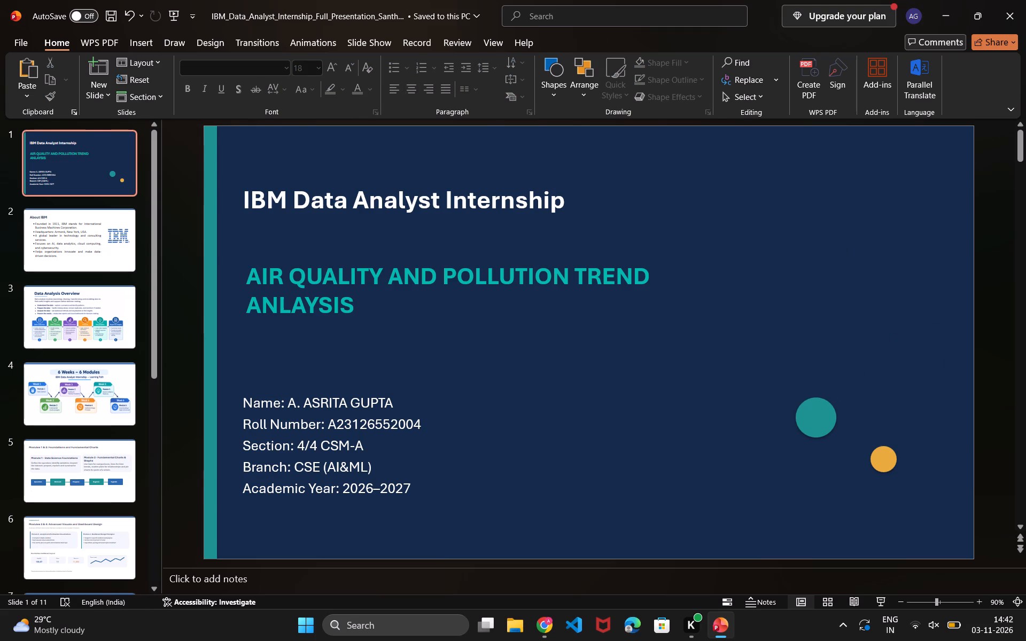
left_click(828, 411)
key("BackSpace")
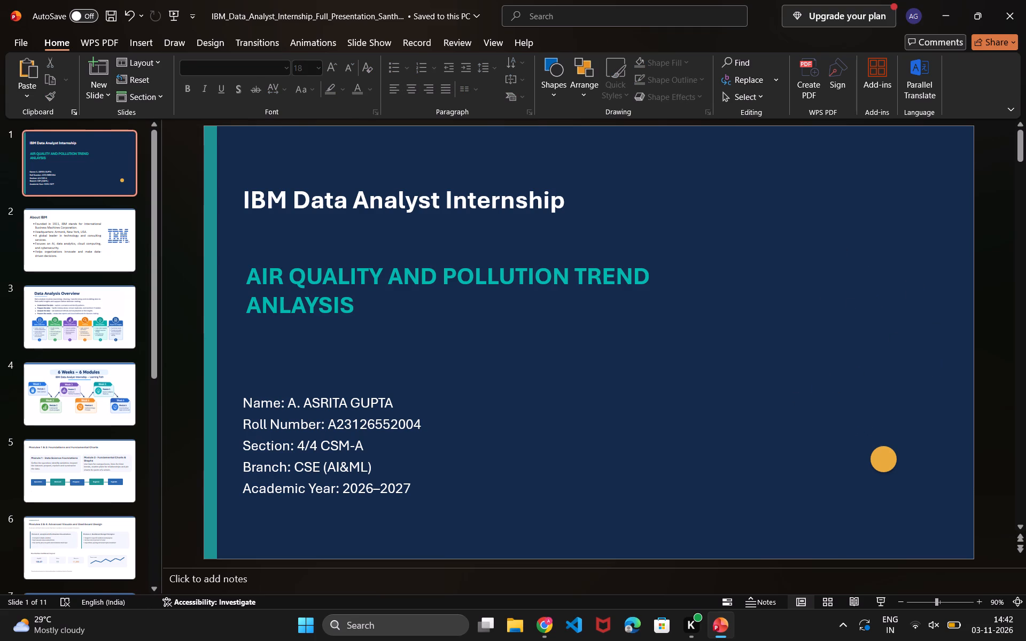
left_click(884, 459)
key("BackSpace")
left_click(931, 504)
left_click_drag(915, 504, 782, 432)
left_click(782, 432)
left_click_drag(330, 166, 735, 558)
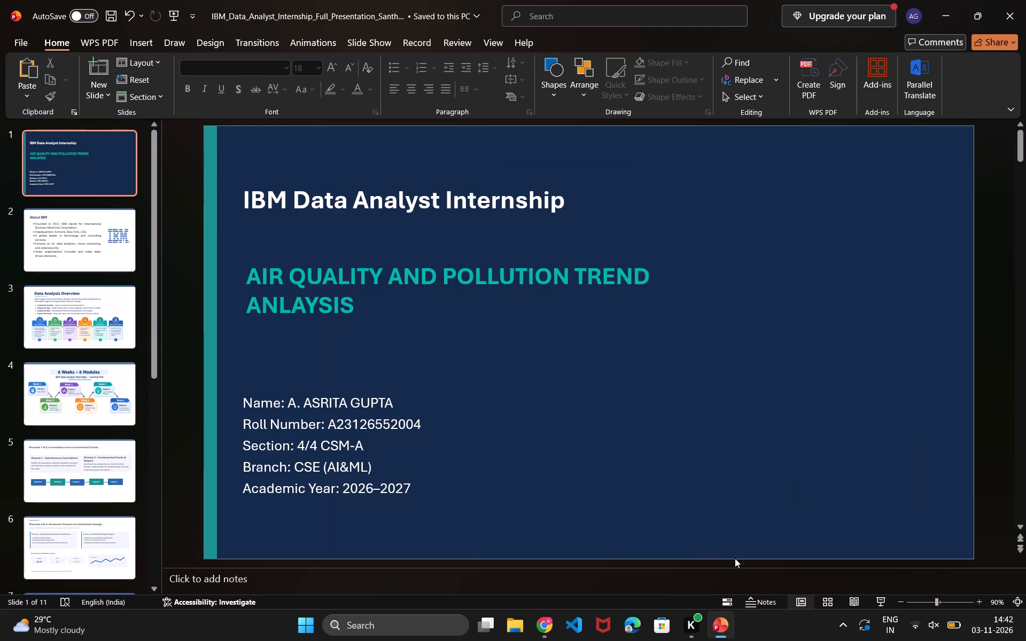
Delete the vertical teal bar along the edge of the title slide.
left_click(214, 333)
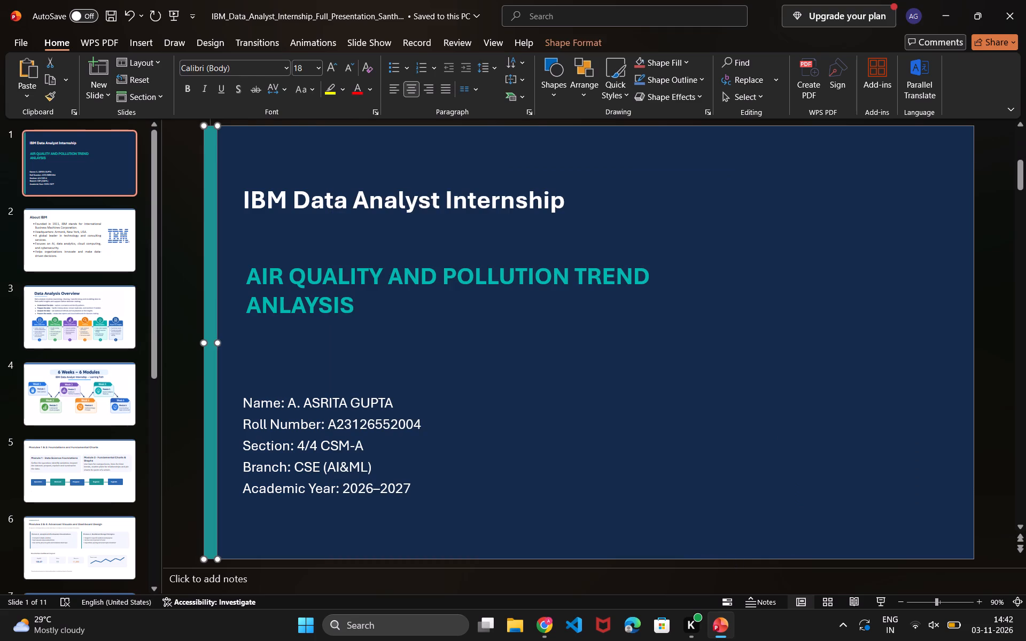
key("BackSpace")
left_click(390, 355)
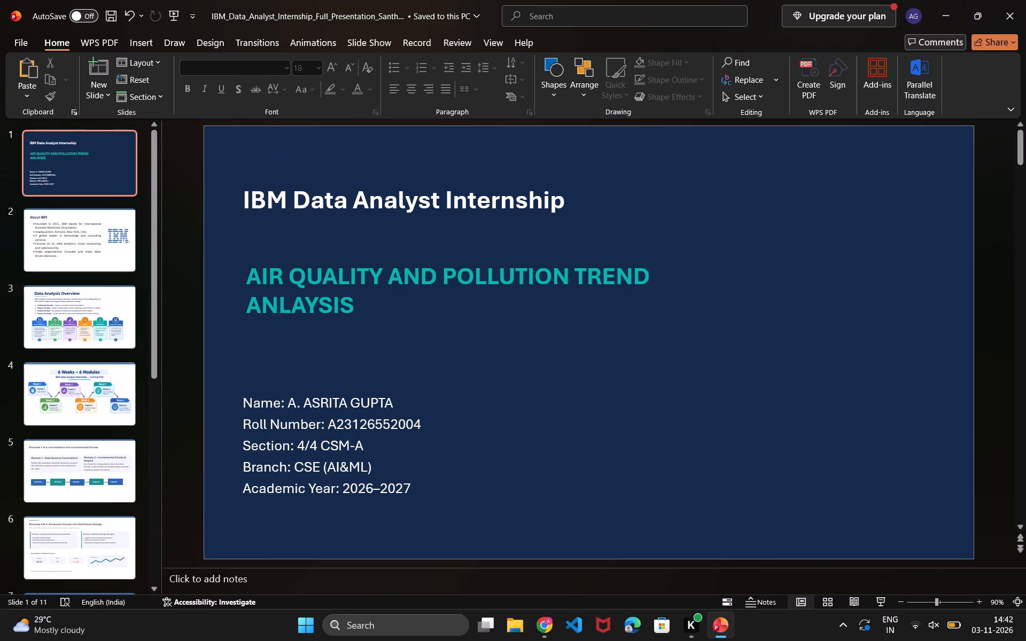
Copy the About IBM slide and return to the title slide.
right_click(97, 257)
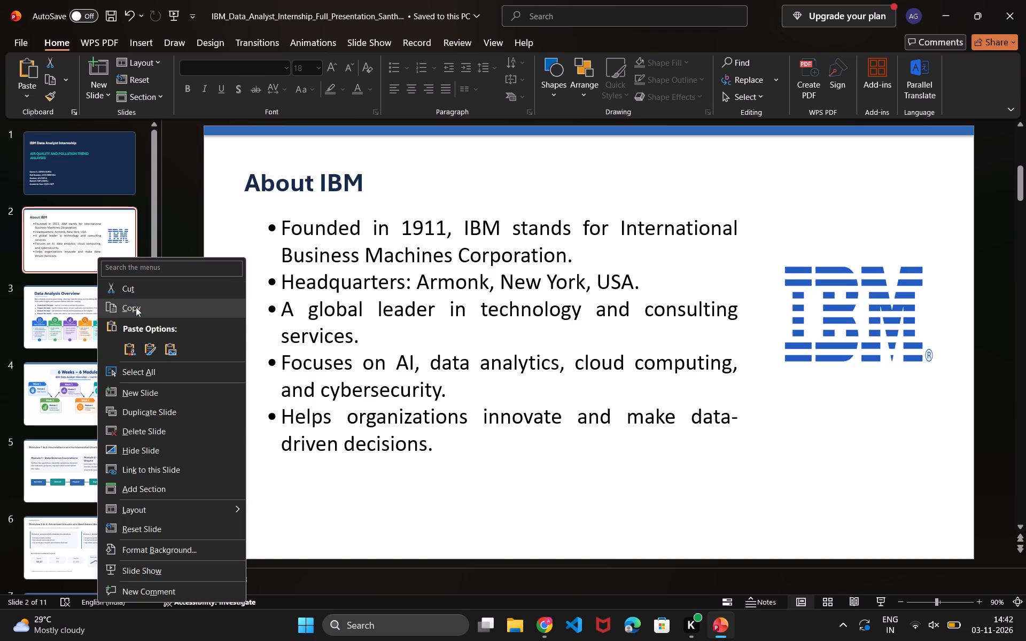
left_click(137, 308)
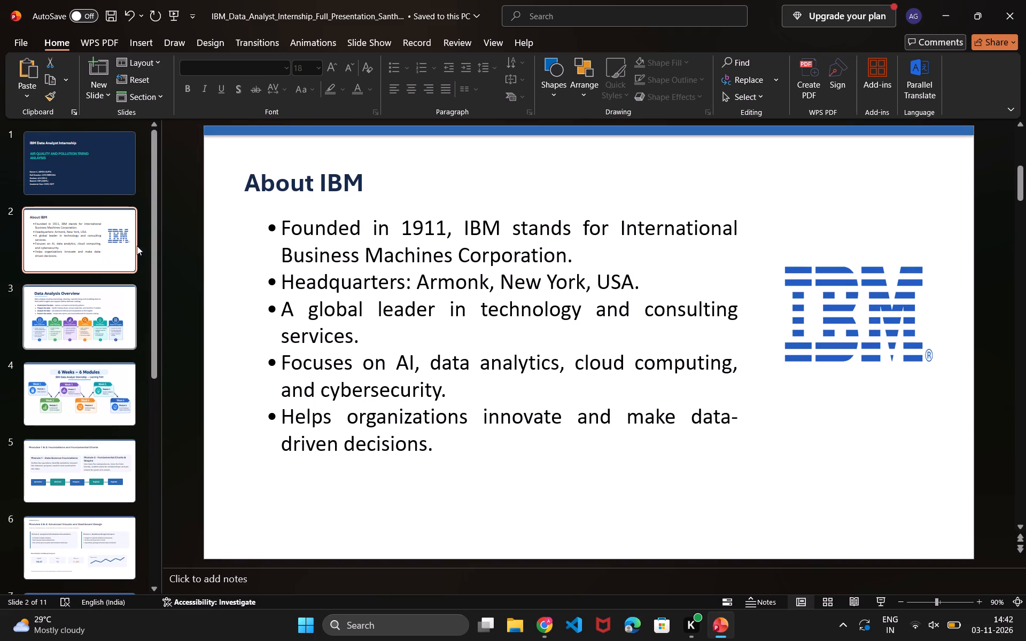
left_click(141, 188)
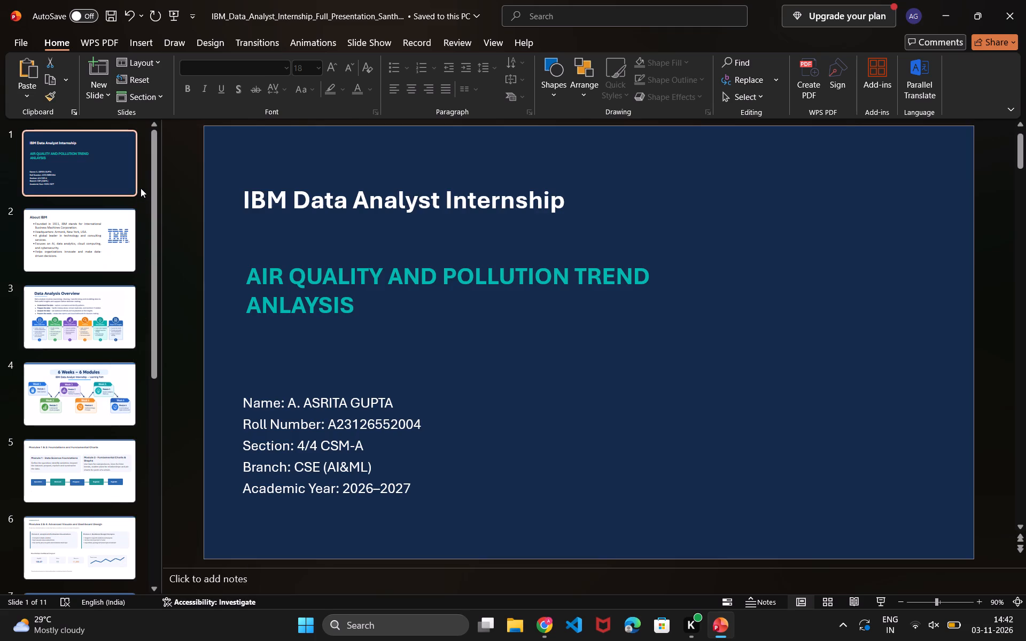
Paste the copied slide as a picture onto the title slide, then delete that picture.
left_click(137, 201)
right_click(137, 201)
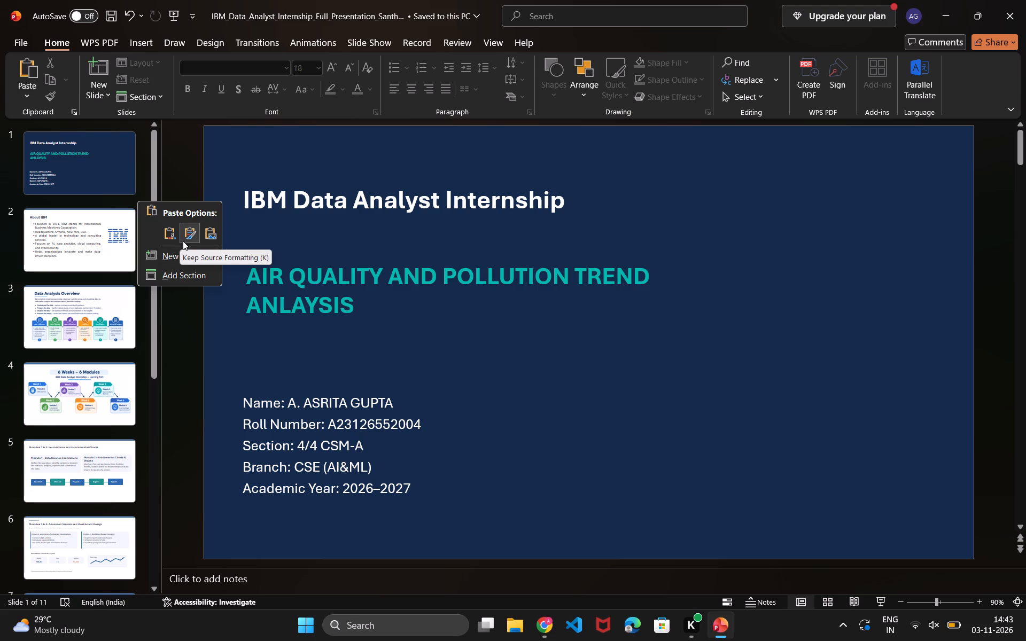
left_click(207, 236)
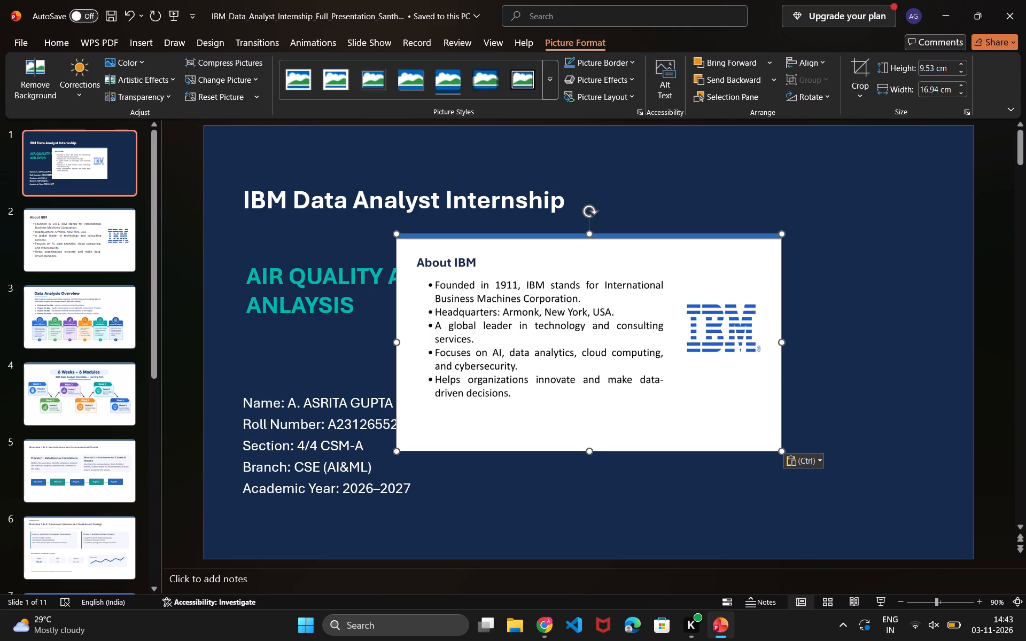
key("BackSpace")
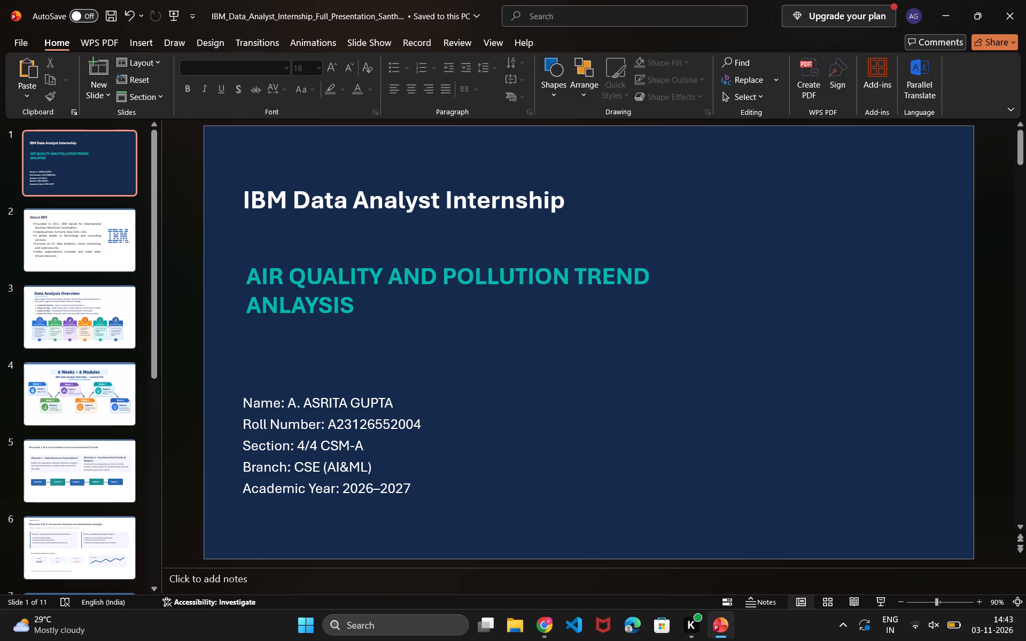
Paste the copied About IBM slide as a new slide directly after the title slide.
left_click(128, 202)
right_click(128, 202)
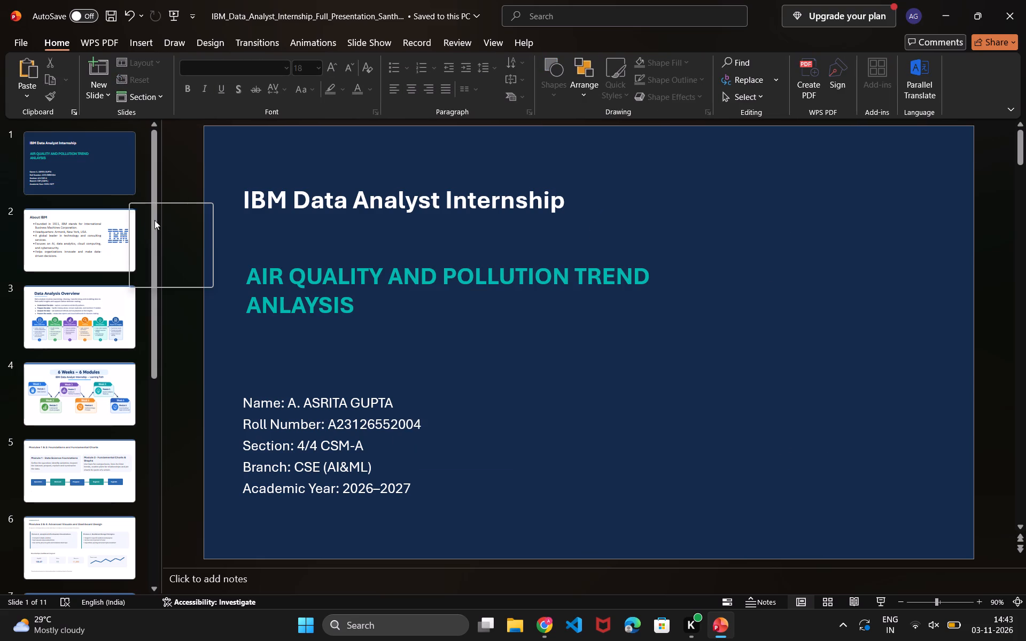
left_click(174, 233)
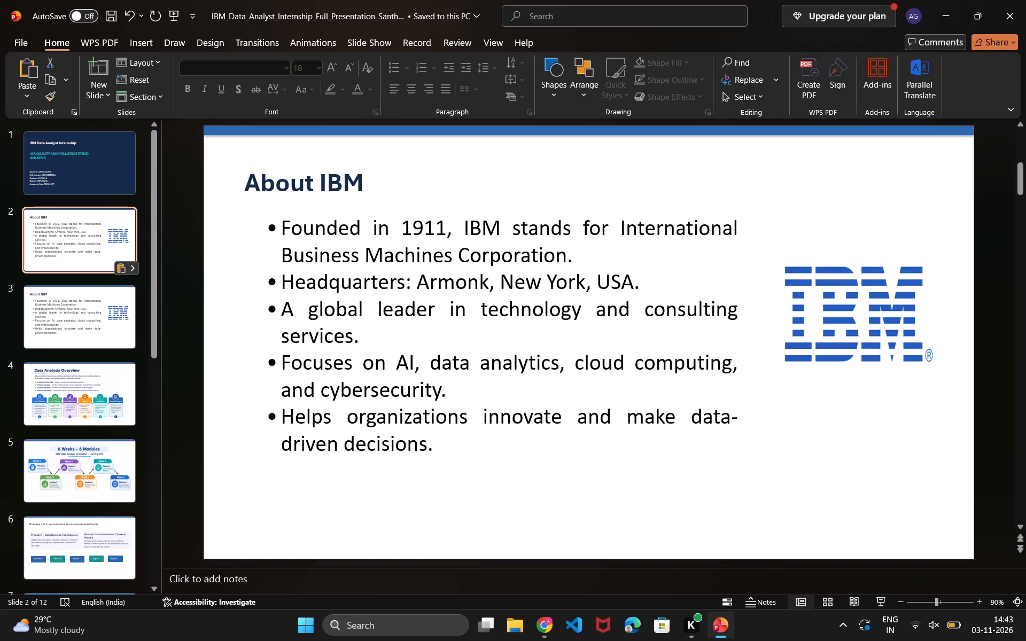
left_click(256, 305)
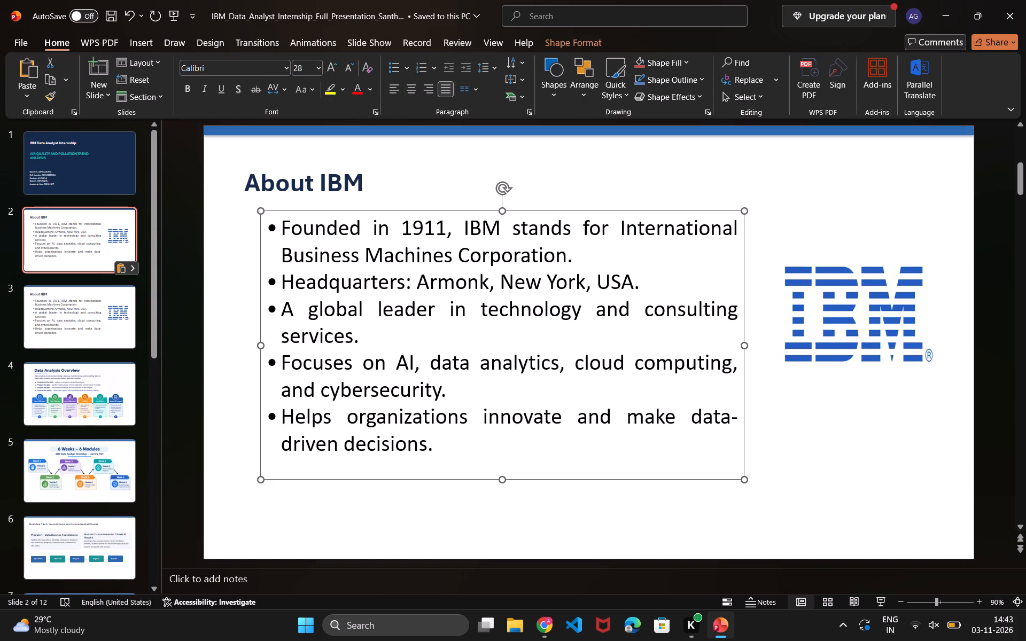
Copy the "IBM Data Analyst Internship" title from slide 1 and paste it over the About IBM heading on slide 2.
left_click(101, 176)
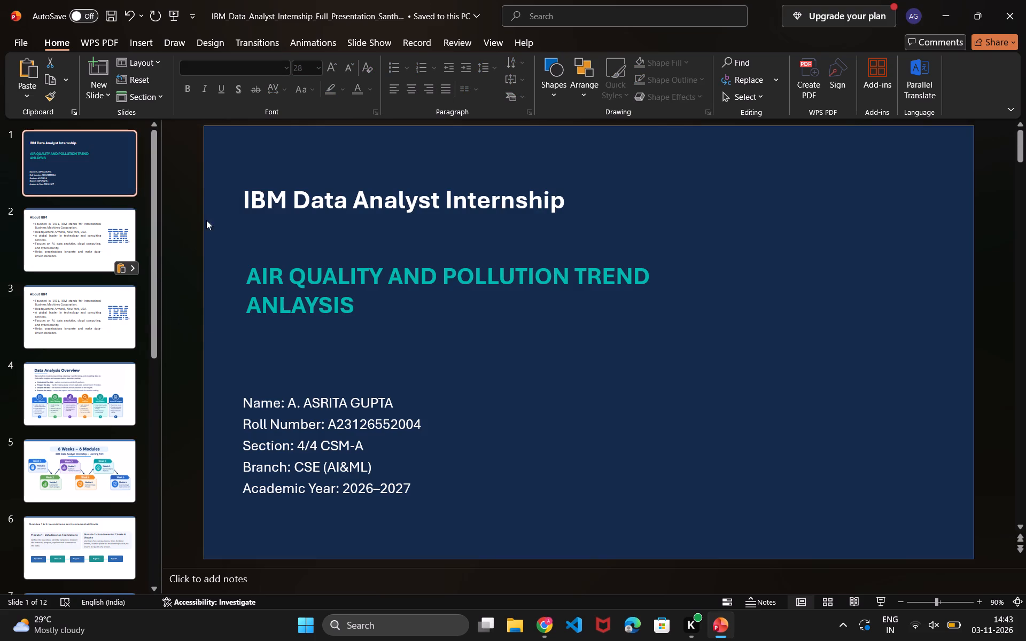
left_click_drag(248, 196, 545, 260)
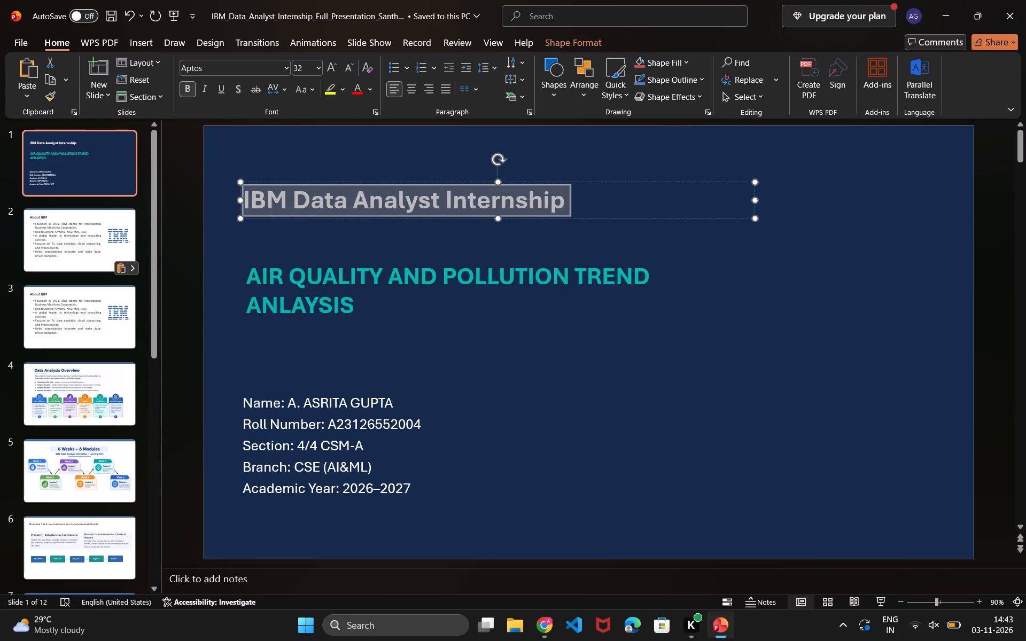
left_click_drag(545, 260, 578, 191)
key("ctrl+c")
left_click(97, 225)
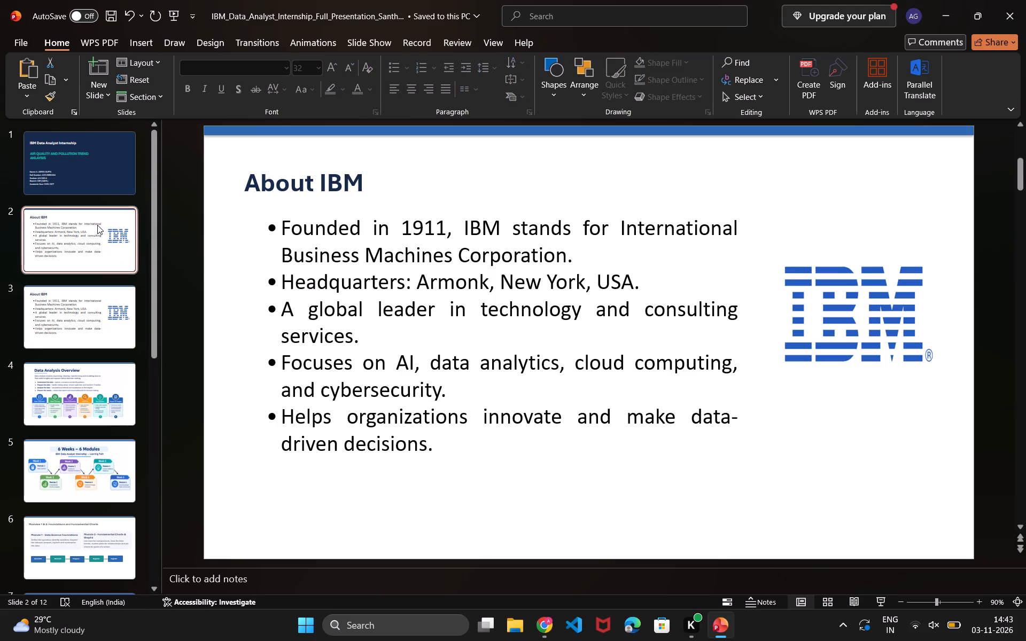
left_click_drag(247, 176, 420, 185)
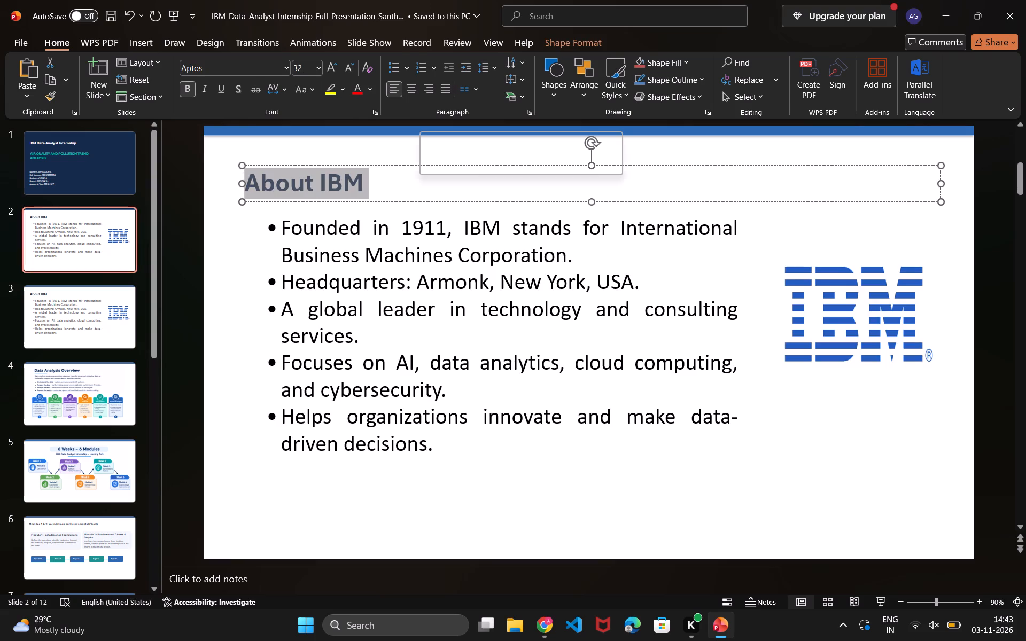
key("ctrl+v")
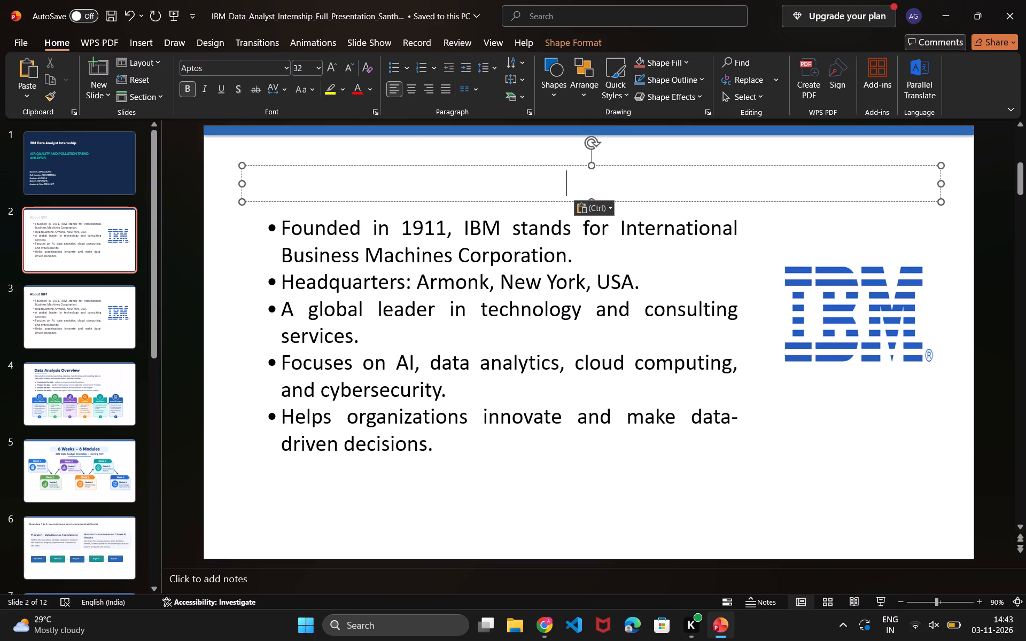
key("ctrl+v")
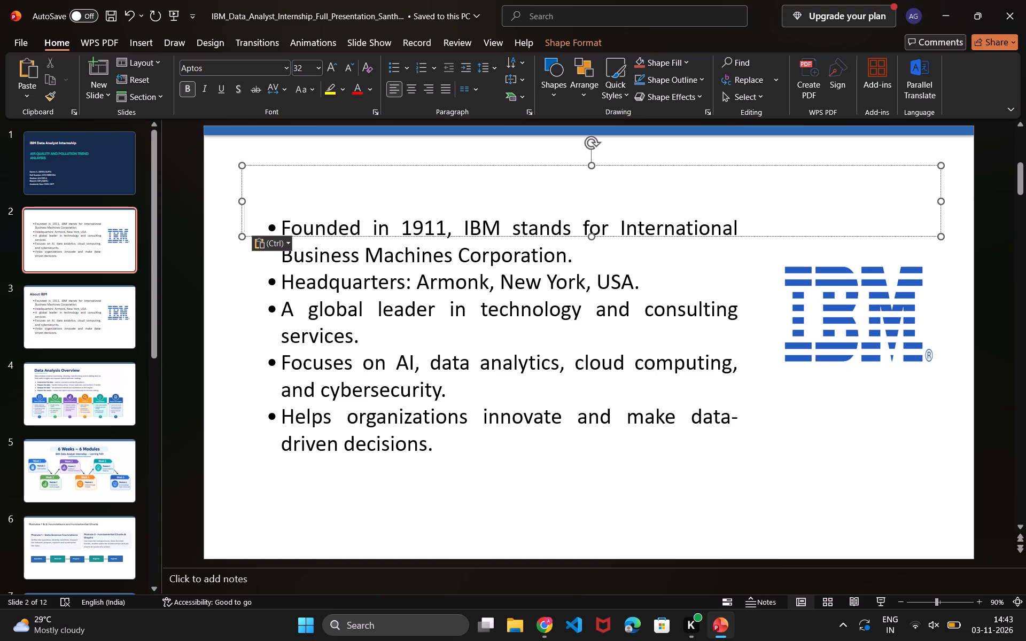
Clear all the text from the heading box on slide 2 and place the text cursor in it.
key("BackSpace")
key("BackSpace")
key("BackSpace")
key("BackSpace")
key("BackSpace")
key("BackSpace")
key("BackSpace")
key("BackSpace")
key("BackSpace")
key("BackSpace")
key("BackSpace")
key("BackSpace")
key("BackSpace")
key("BackSpace")
key("BackSpace")
key("BackSpace")
key("BackSpace")
key("BackSpace")
key("BackSpace")
key("BackSpace")
key("BackSpace")
key("BackSpace")
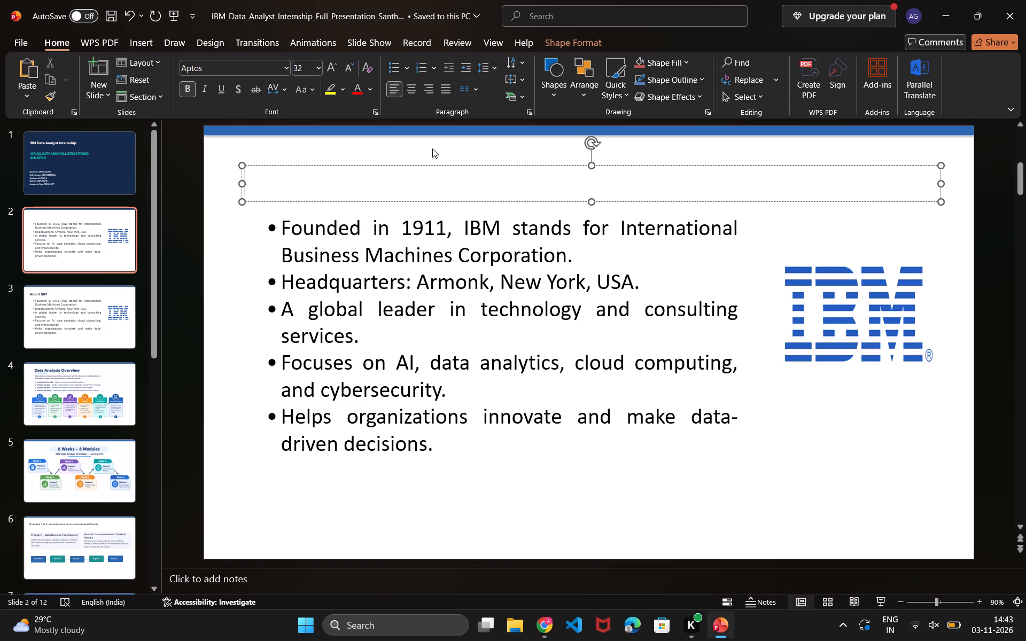
left_click(468, 178)
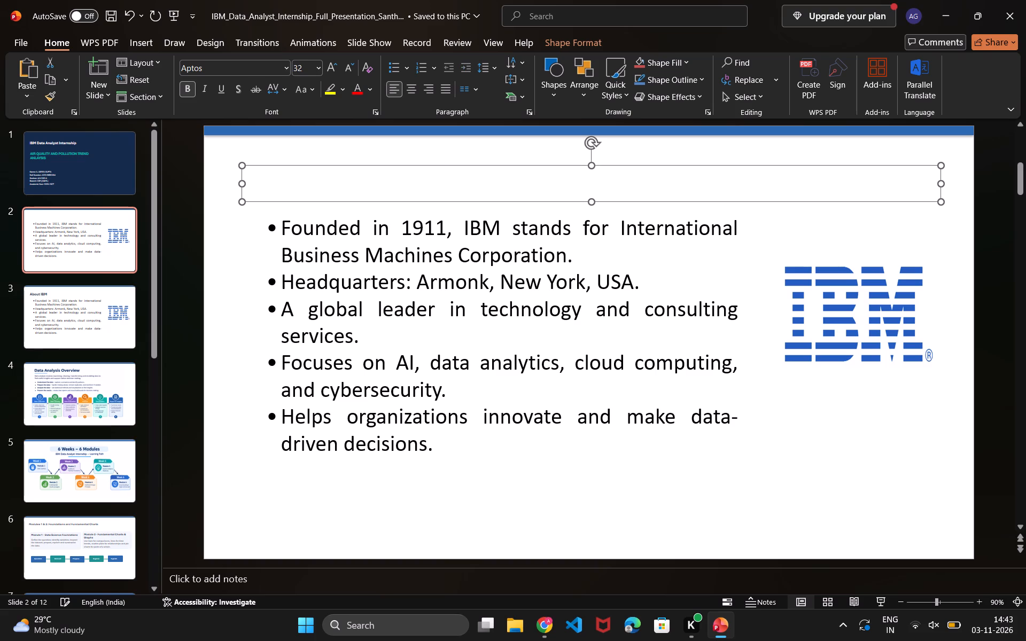
Undo the heading changes on slide 2 back to the original "About IBM" text.
left_click(468, 239)
left_click(438, 180)
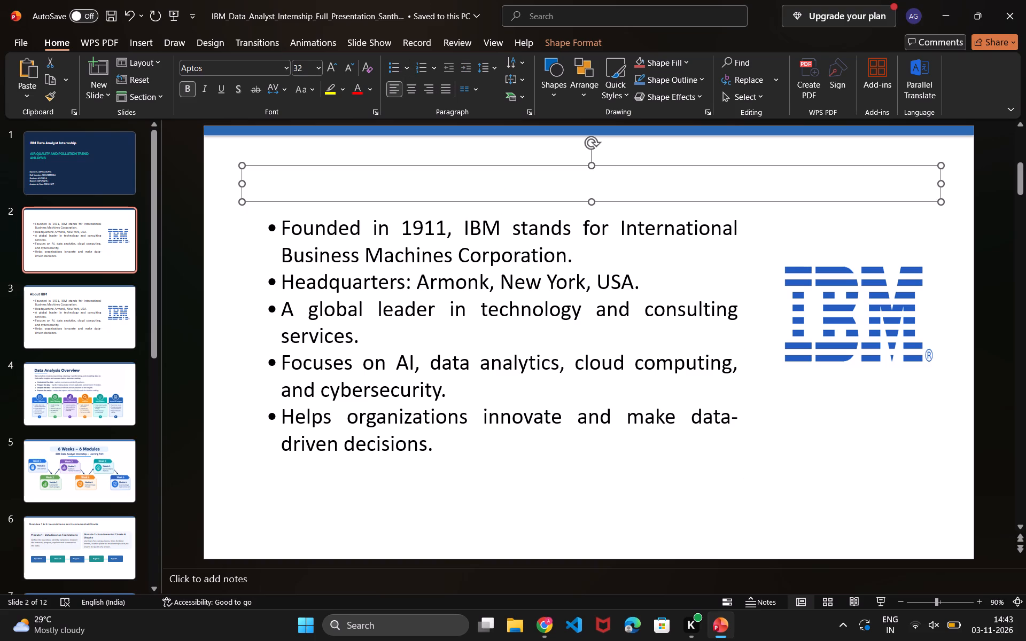
key("ctrl+z")
key("ctrl+z")
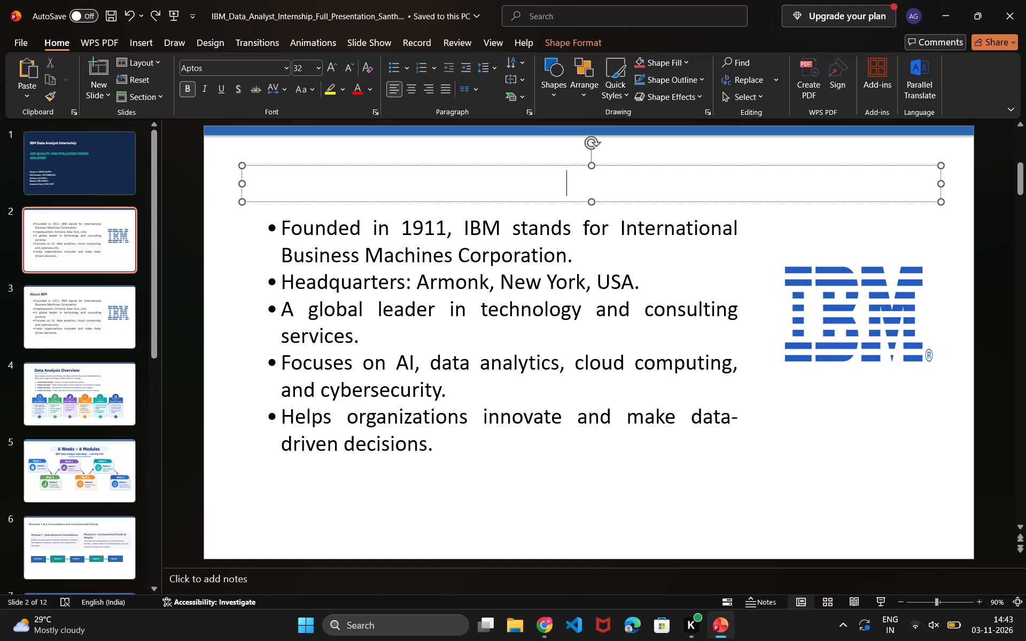
key("ctrl+z")
Paste the copied "IBM Data Analyst Internship" title into slide 2's heading box, keeping text only.
left_click(421, 186)
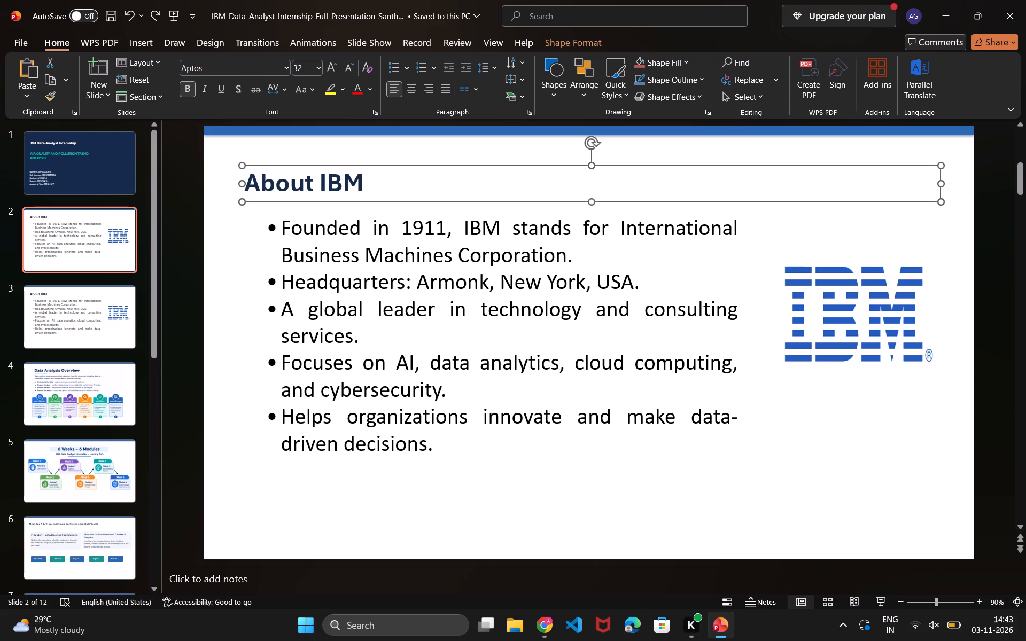
left_click(421, 186)
left_click(366, 182)
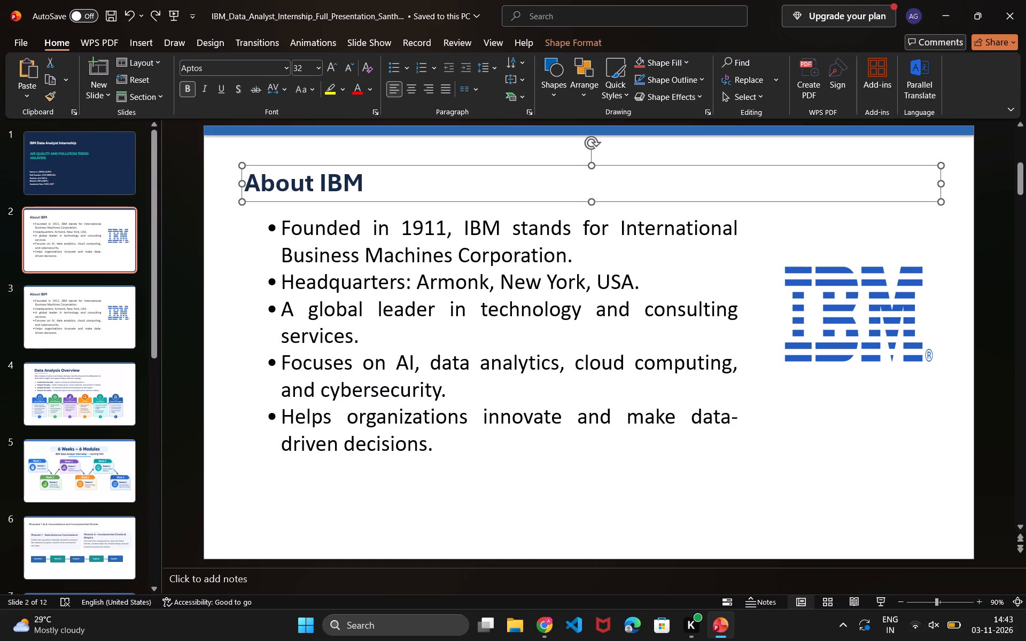
left_click(359, 179)
right_click(368, 181)
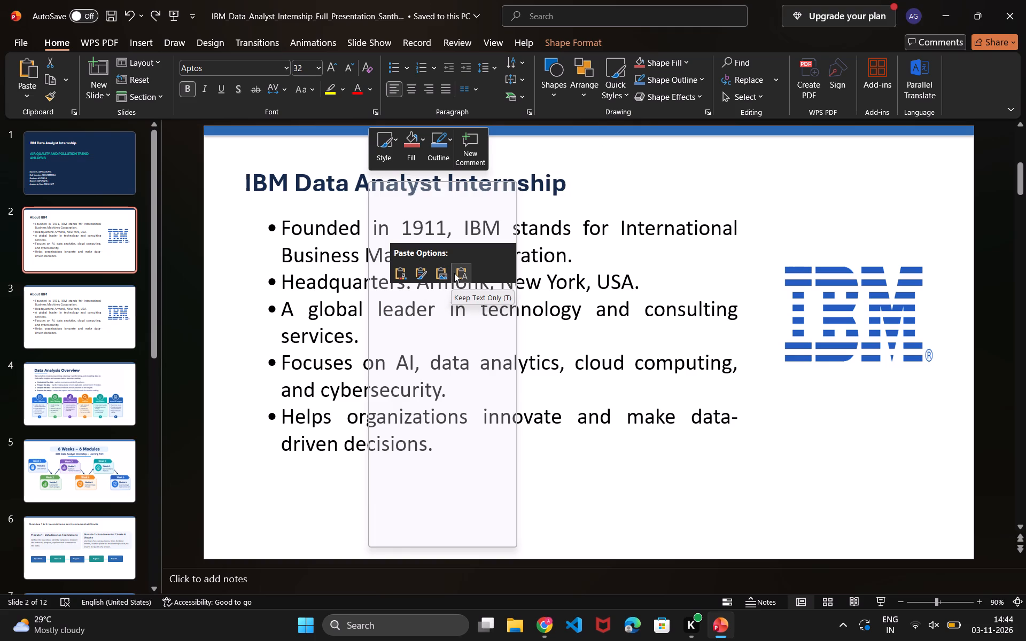
left_click(454, 273)
Delete the blue bar along the top edge of slide 2.
left_click(122, 166)
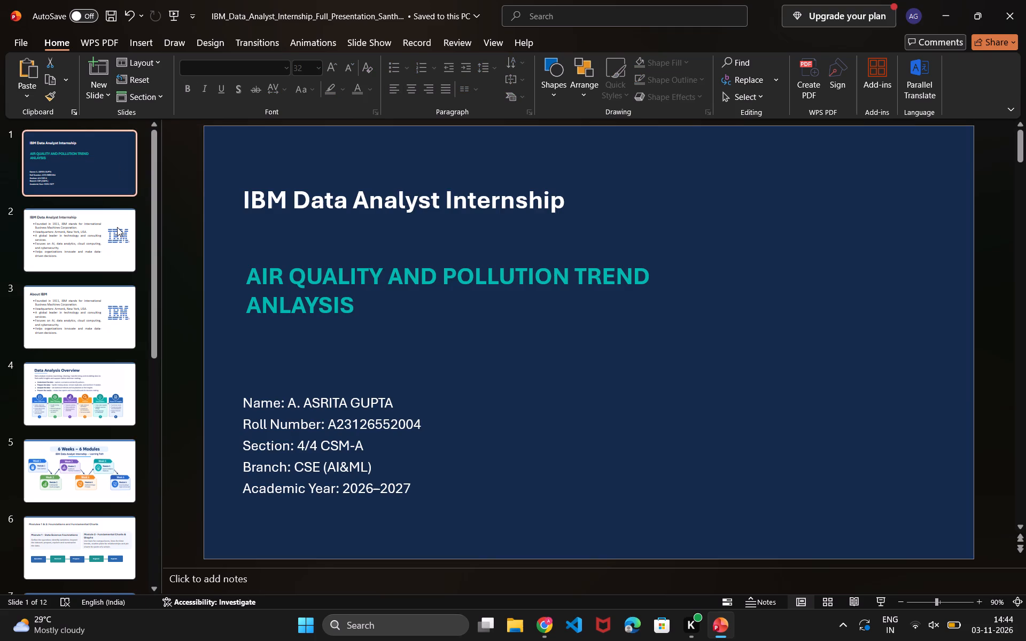
left_click(117, 227)
left_click(117, 227)
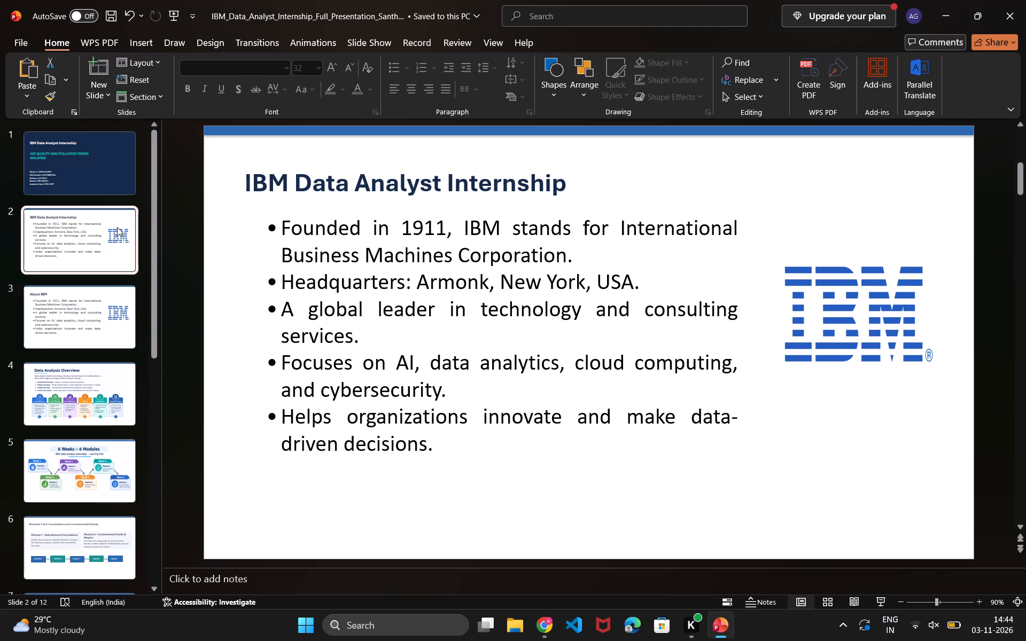
left_click(228, 132)
key("BackSpace")
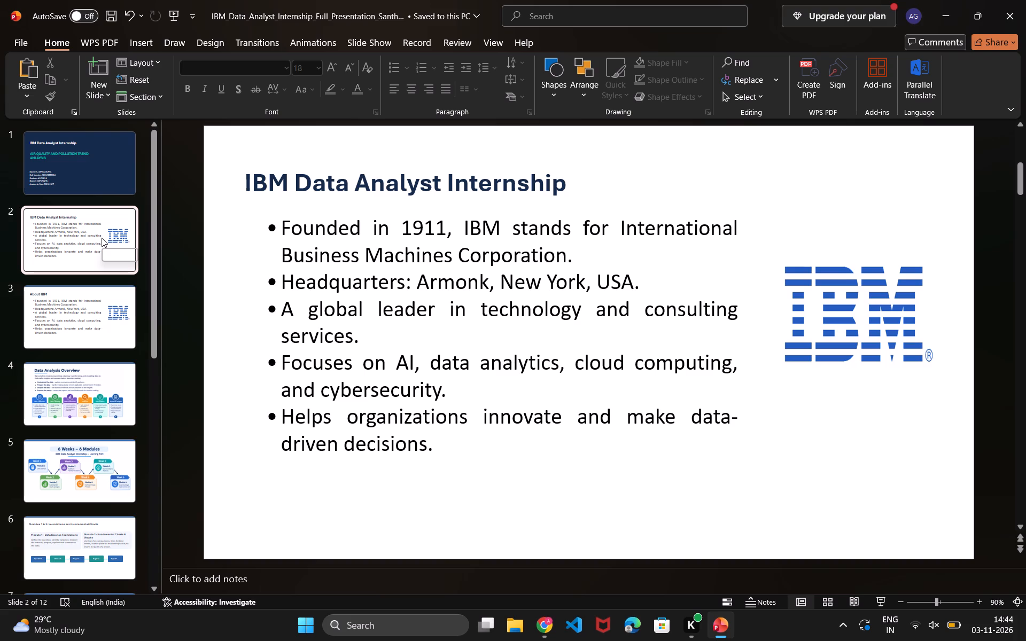
Copy the "AIR QUALITY AND POLLUTION TREND ANLAYSIS" title text from slide 1.
left_click(87, 169)
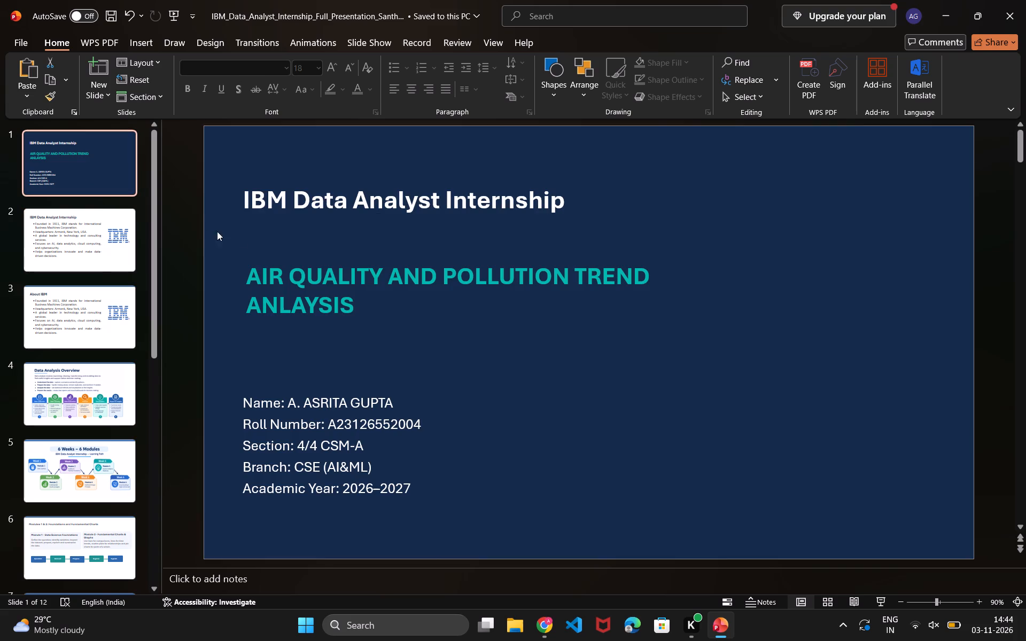
left_click_drag(250, 272, 358, 323)
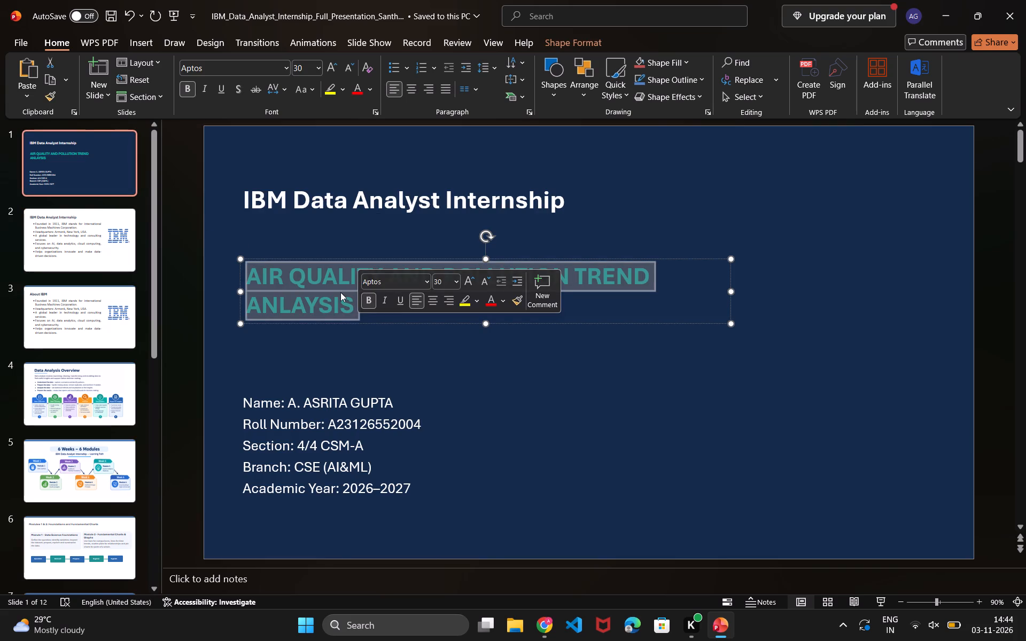
right_click(340, 292)
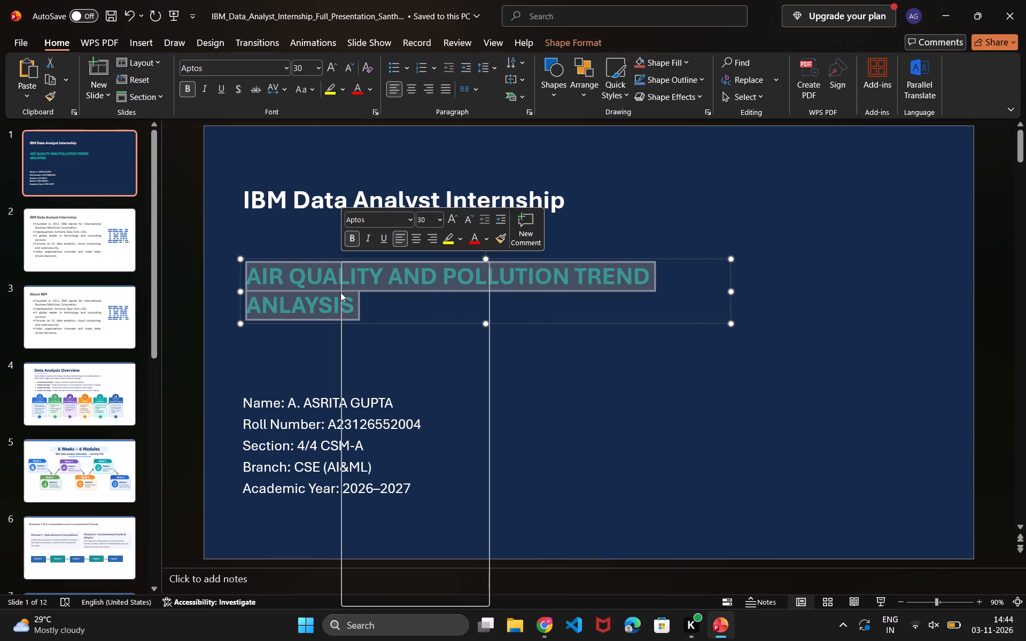
left_click(378, 312)
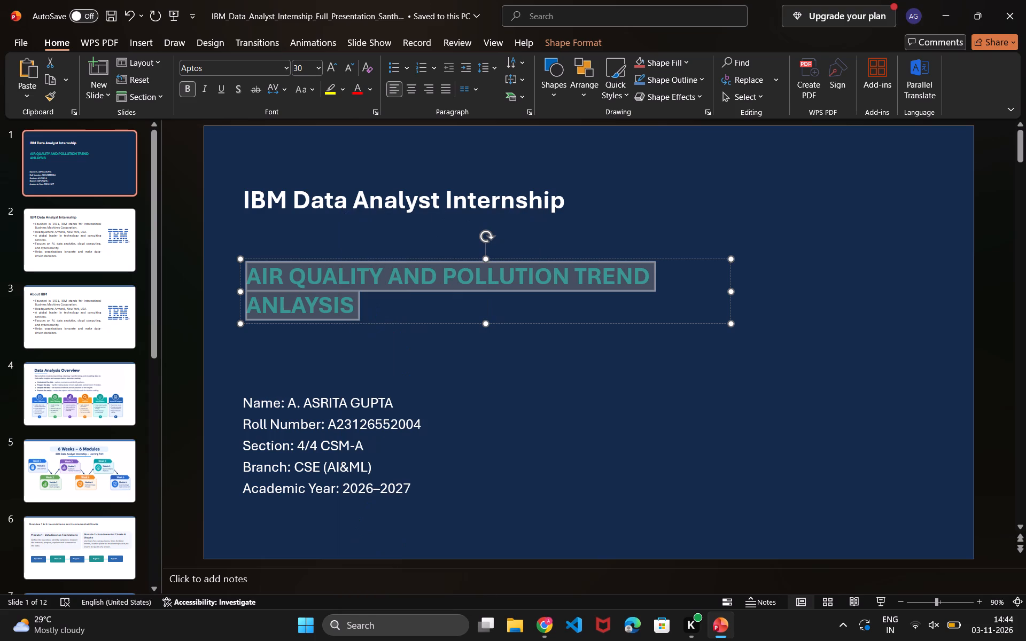
Delete all the bulleted text about IBM from the body text box on slide 2.
left_click(126, 246)
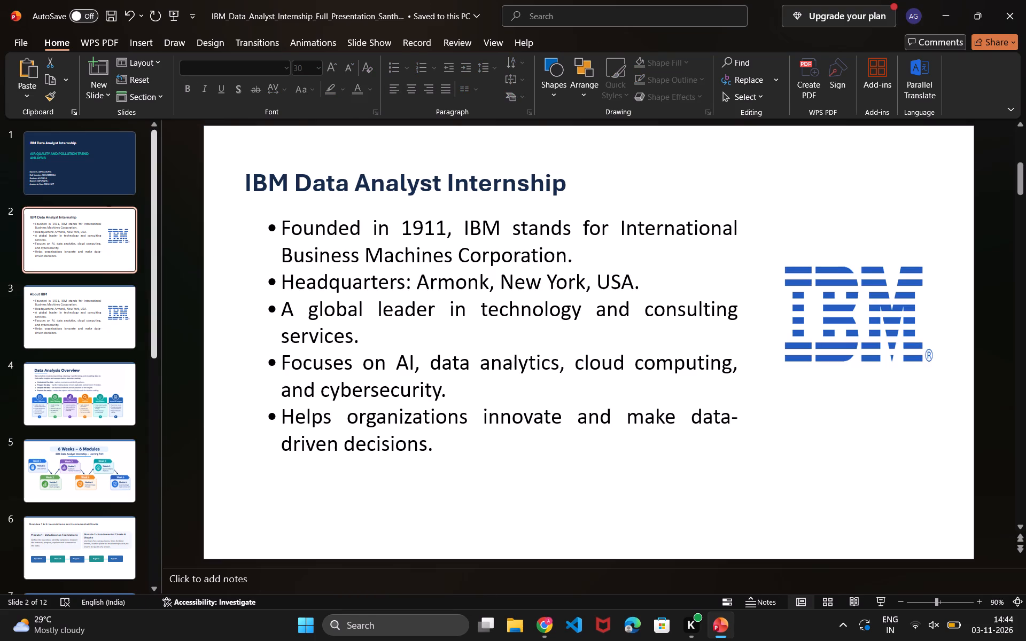
left_click_drag(279, 226, 489, 464)
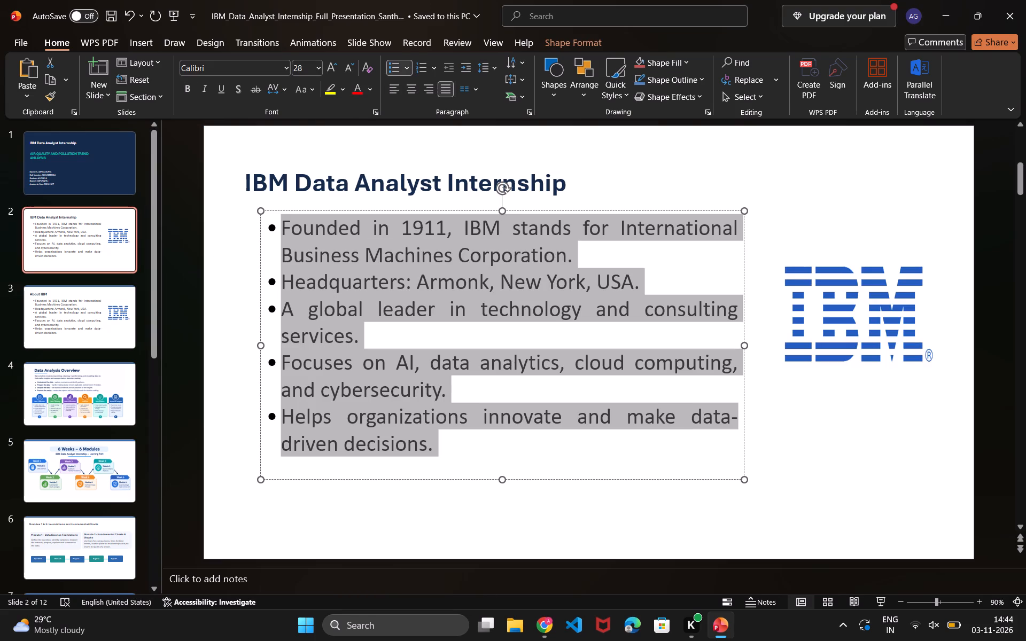
left_click_drag(489, 464, 489, 465)
key("BackSpace")
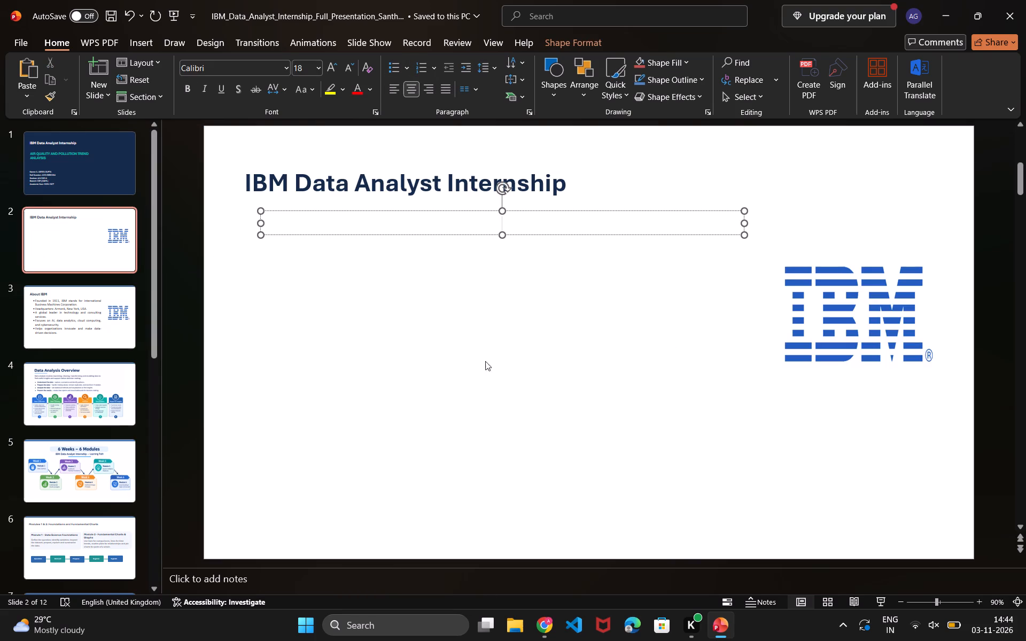
Paste the copied air quality title onto slide 2, keeping its source formatting.
left_click(467, 279)
right_click(467, 279)
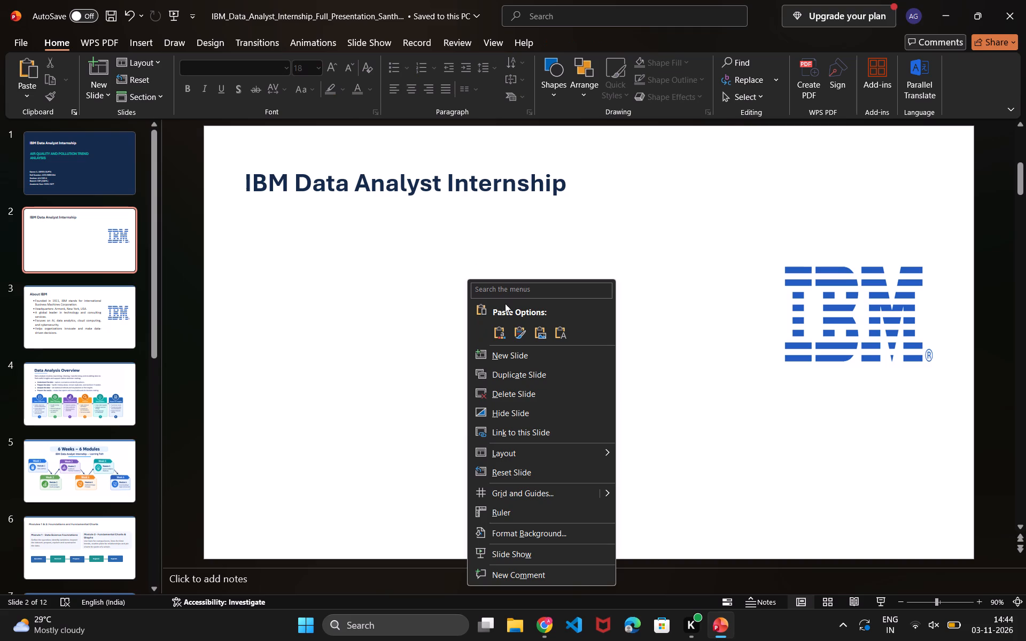
left_click(502, 196)
left_click(499, 227)
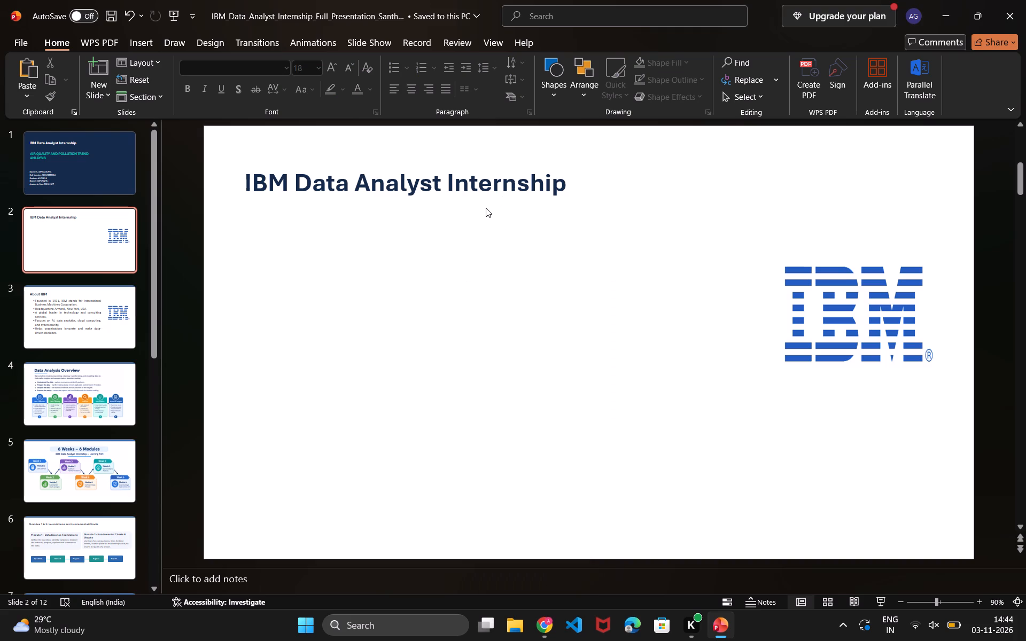
left_click(486, 208)
right_click(351, 298)
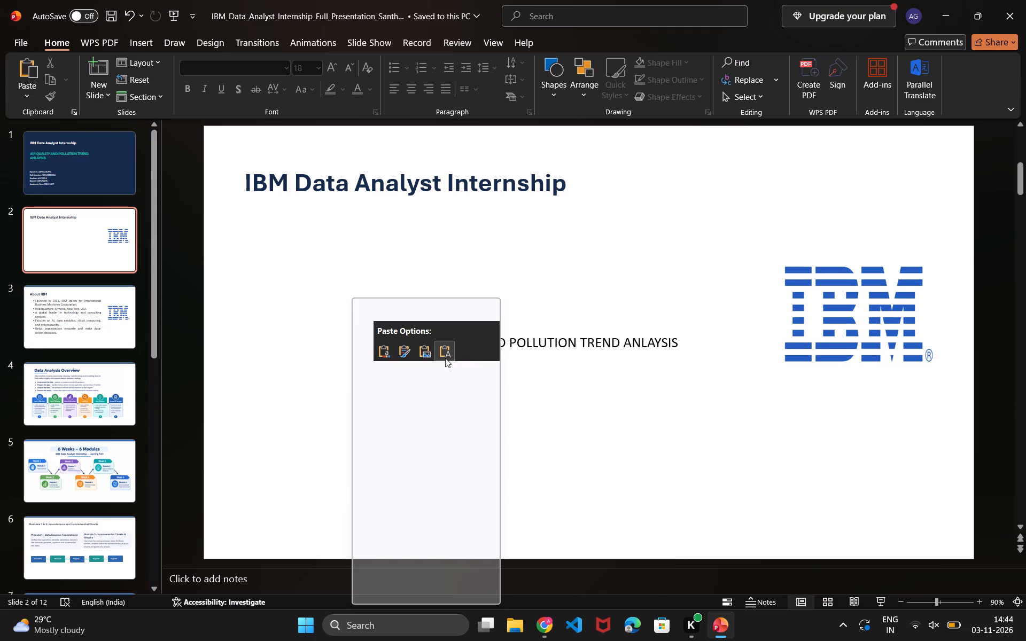
left_click(406, 353)
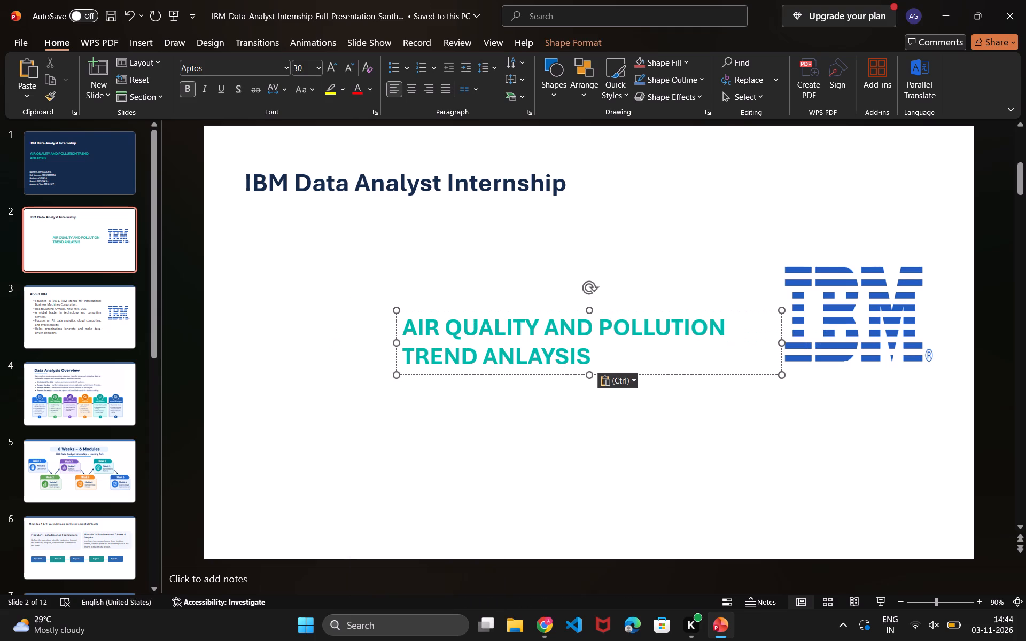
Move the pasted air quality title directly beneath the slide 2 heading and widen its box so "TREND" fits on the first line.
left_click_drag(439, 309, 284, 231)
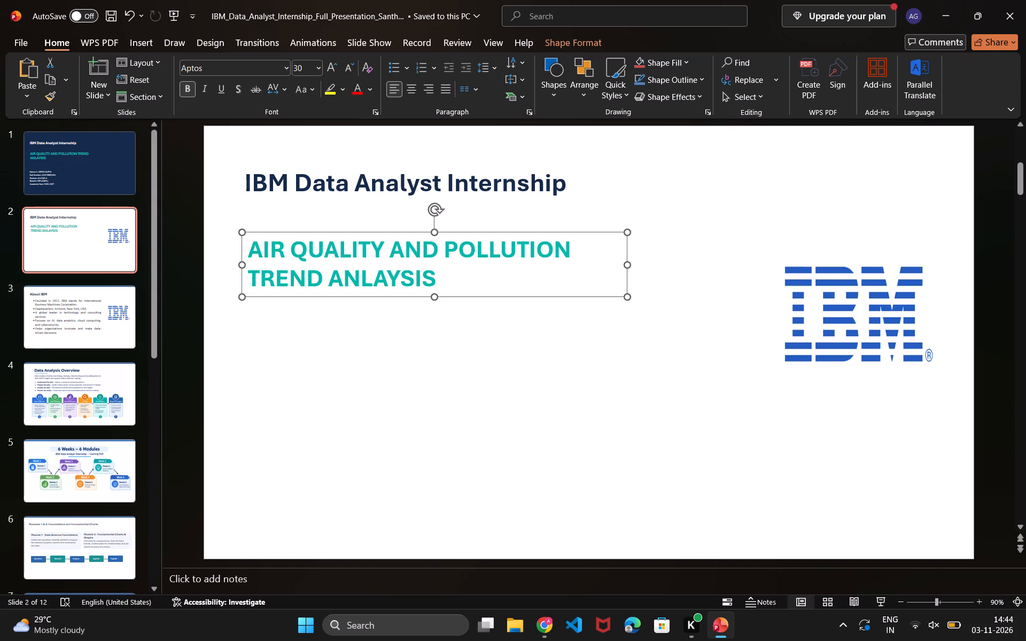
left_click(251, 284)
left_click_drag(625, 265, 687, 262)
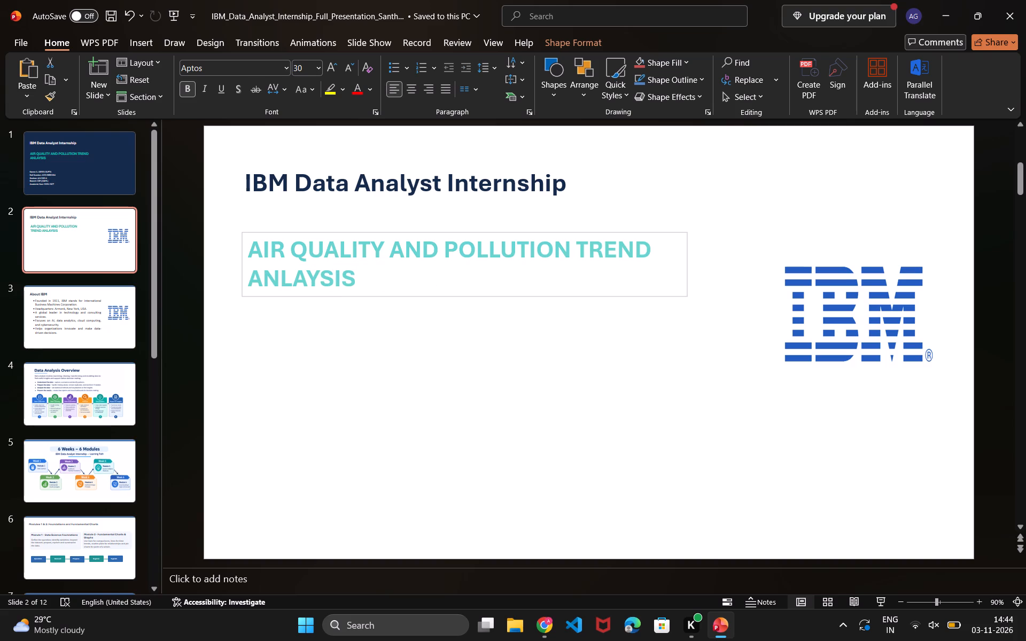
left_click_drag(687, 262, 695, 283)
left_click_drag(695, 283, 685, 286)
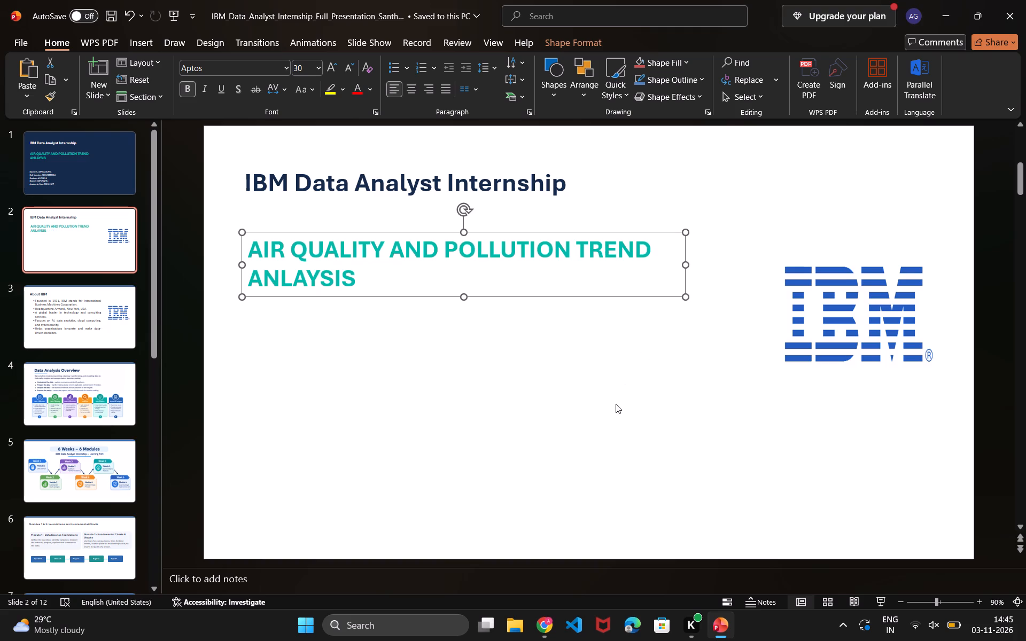
Delete the IBM logo from slide 2.
left_click(799, 290)
key("BackSpace")
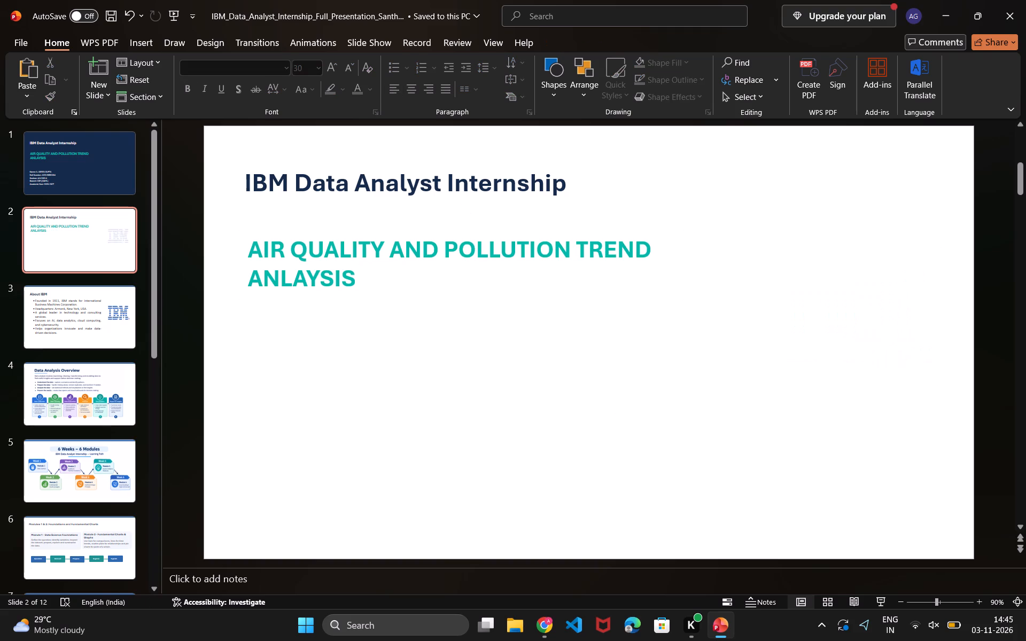
Widen the air quality title box on slide 2 so the whole title fits on one line.
left_click(571, 270)
left_click_drag(688, 264, 774, 265)
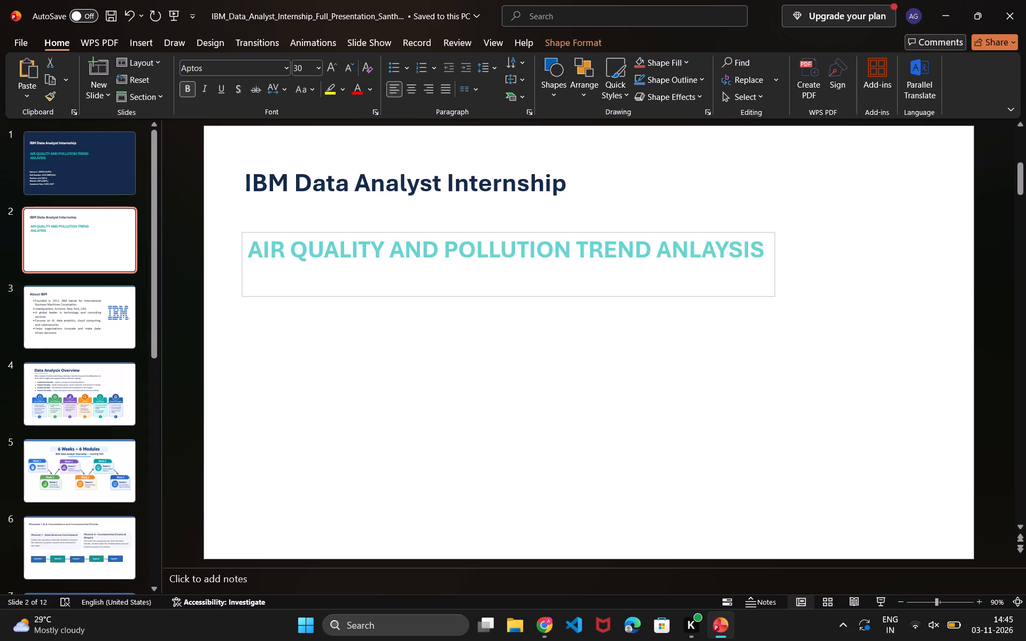
left_click_drag(774, 265, 770, 264)
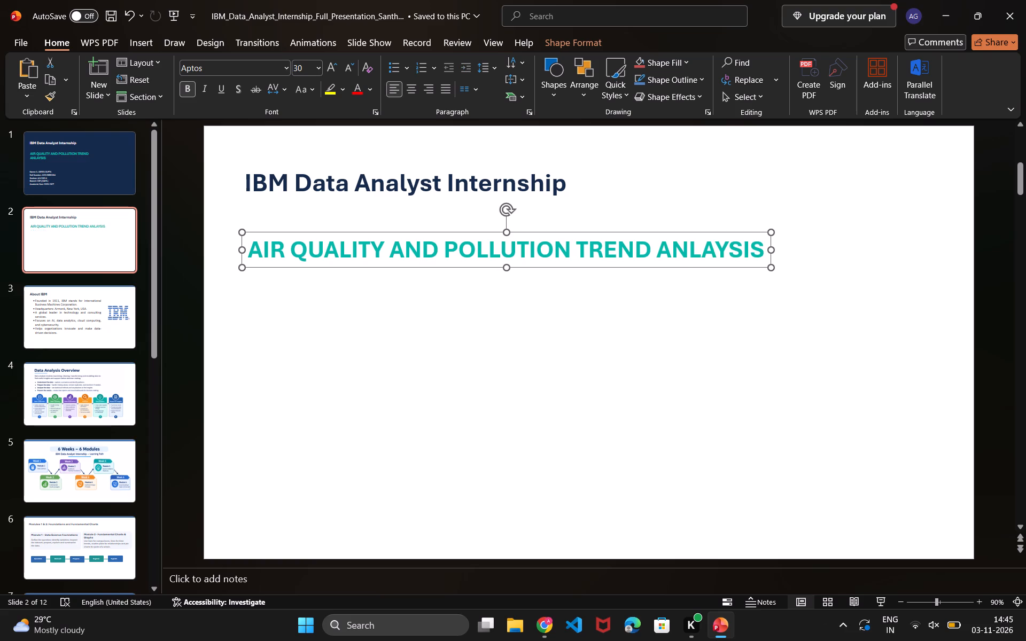
Move the air quality title to the centre of slide 2.
left_click_drag(514, 229, 593, 261)
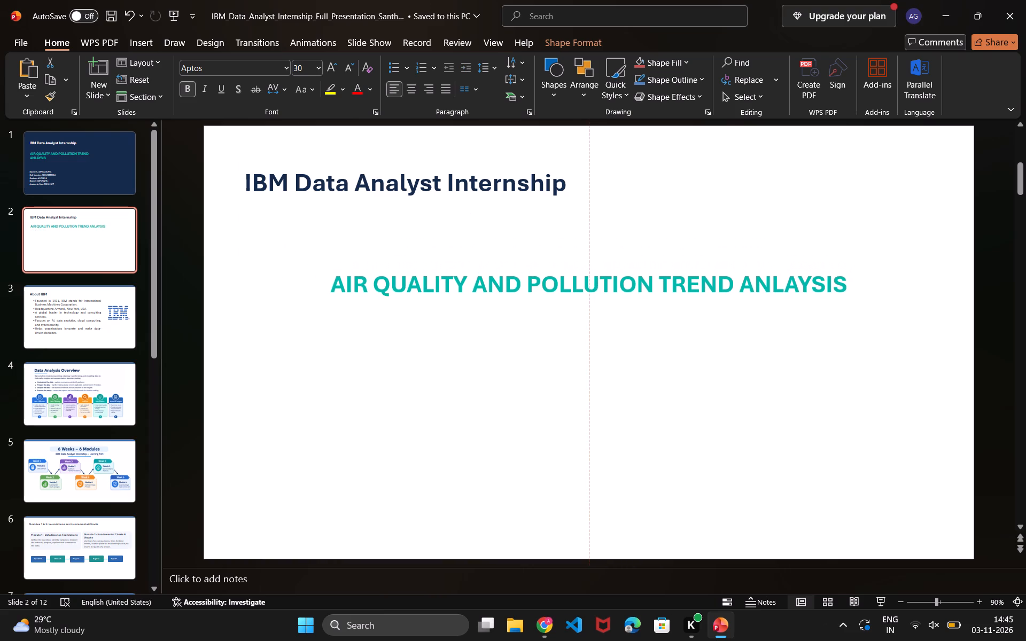
left_click_drag(593, 261, 598, 310)
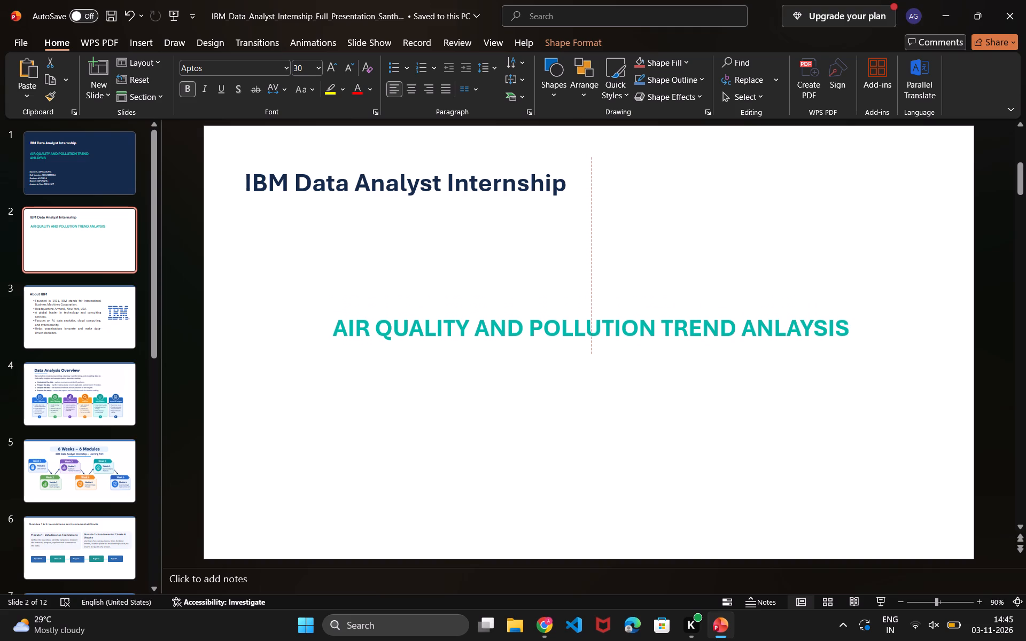
left_click_drag(598, 310, 596, 325)
left_click(551, 278)
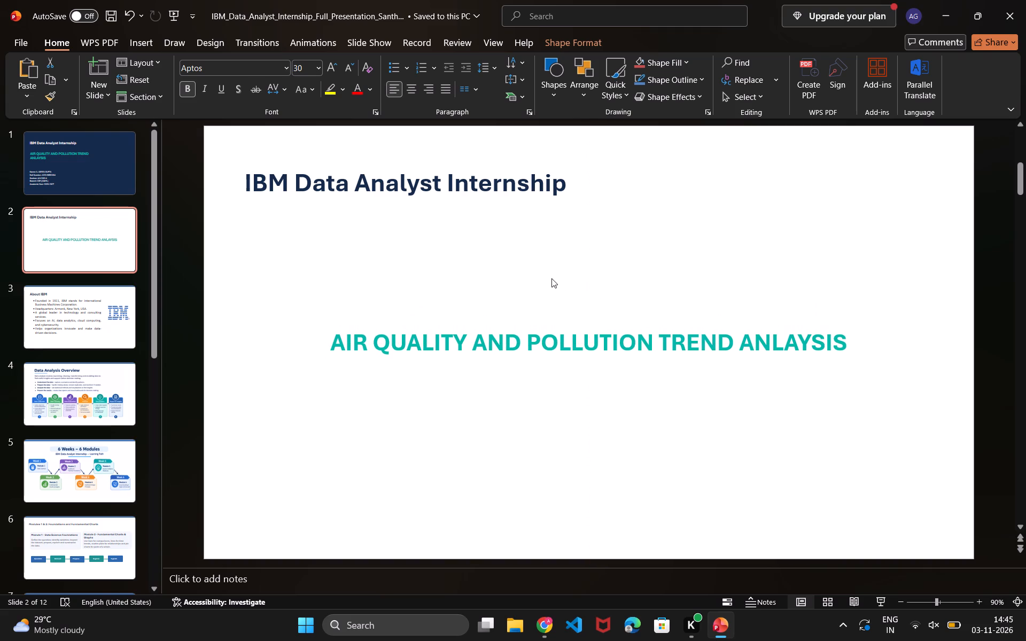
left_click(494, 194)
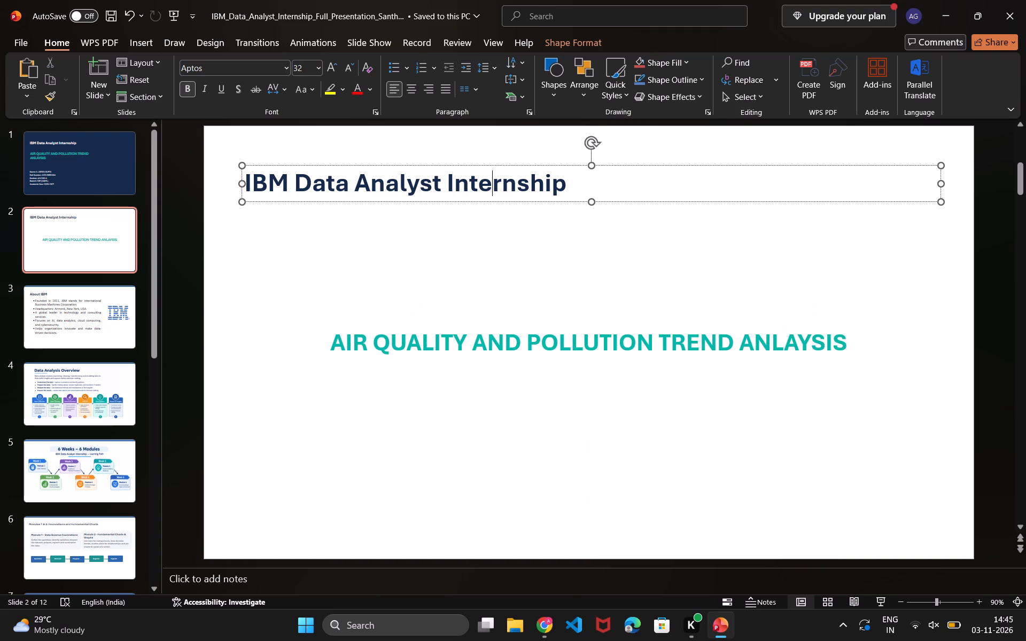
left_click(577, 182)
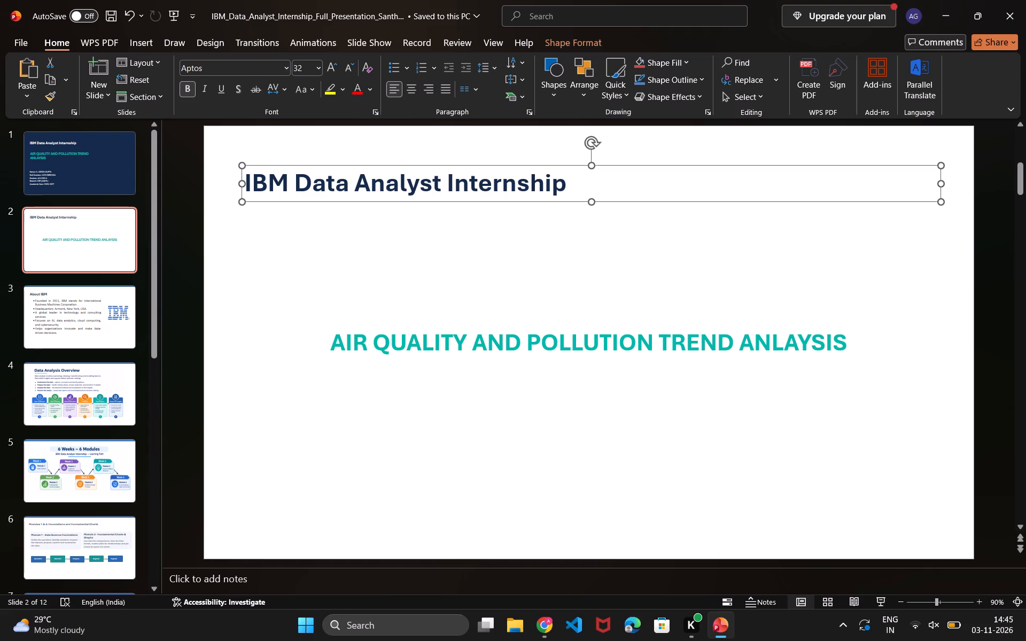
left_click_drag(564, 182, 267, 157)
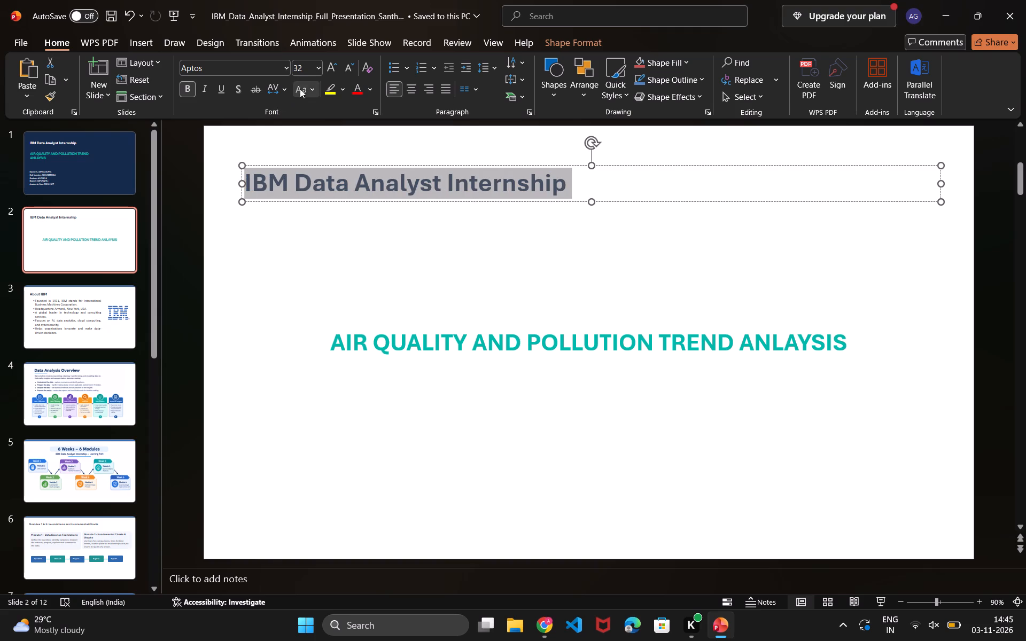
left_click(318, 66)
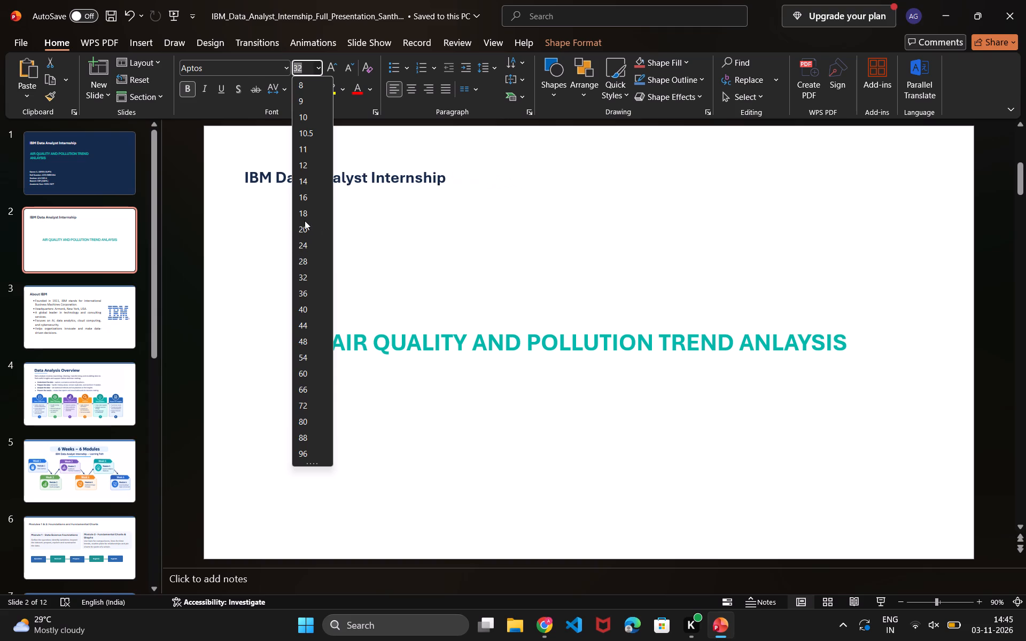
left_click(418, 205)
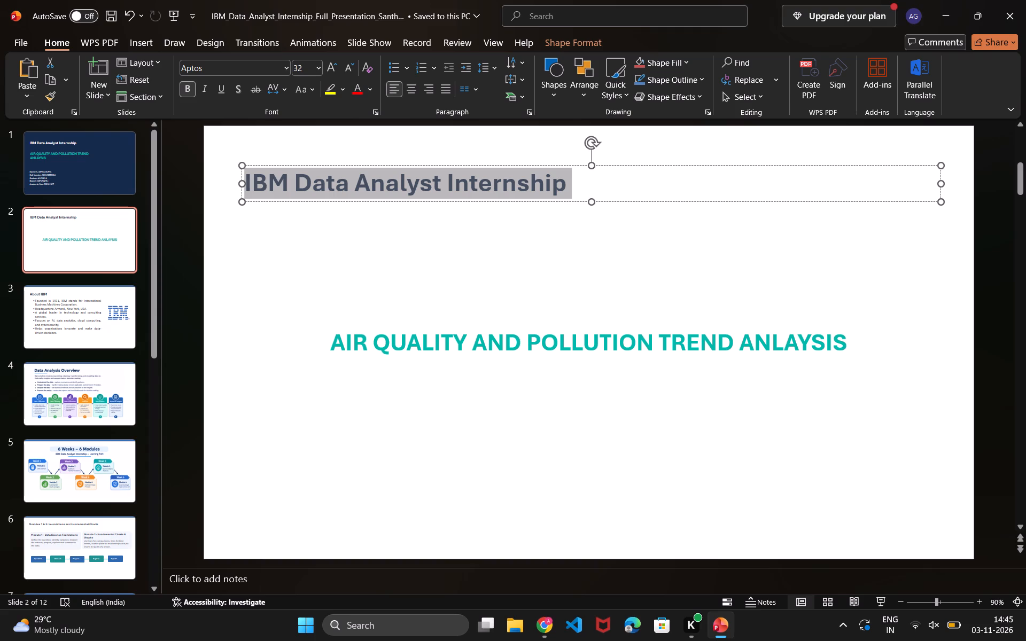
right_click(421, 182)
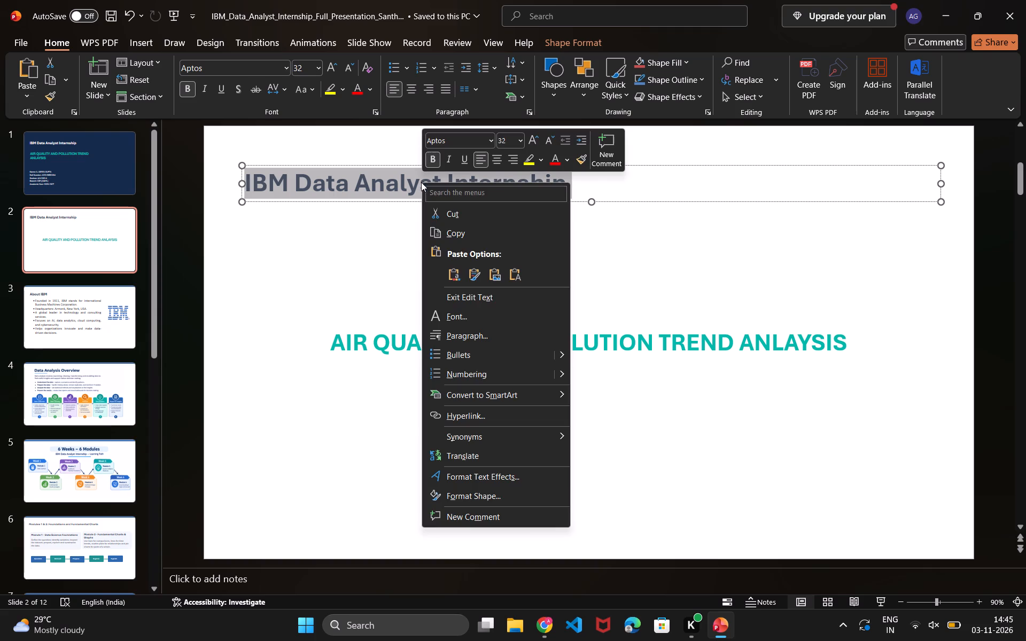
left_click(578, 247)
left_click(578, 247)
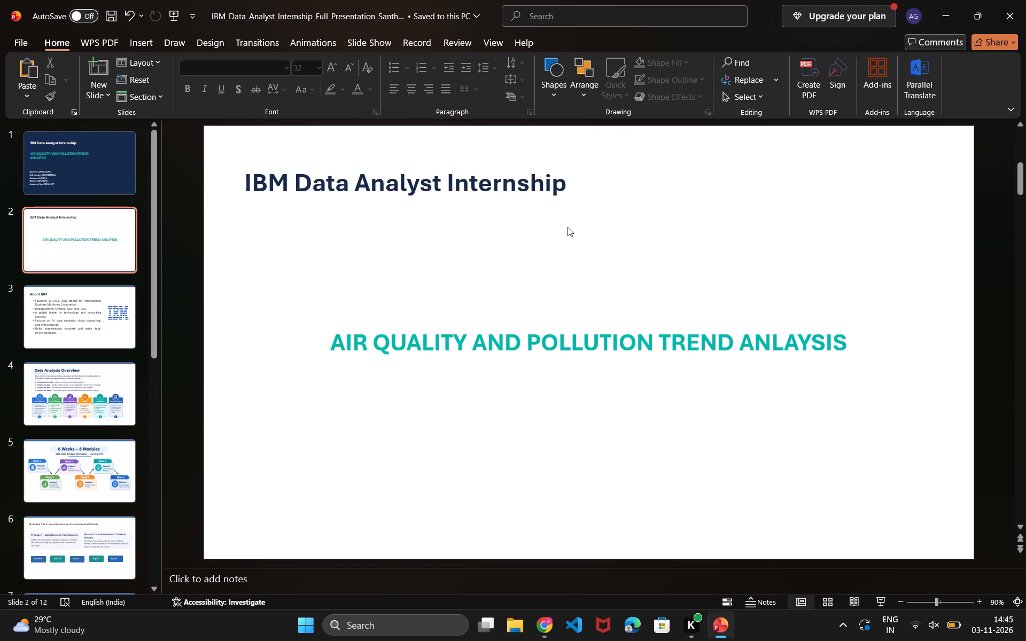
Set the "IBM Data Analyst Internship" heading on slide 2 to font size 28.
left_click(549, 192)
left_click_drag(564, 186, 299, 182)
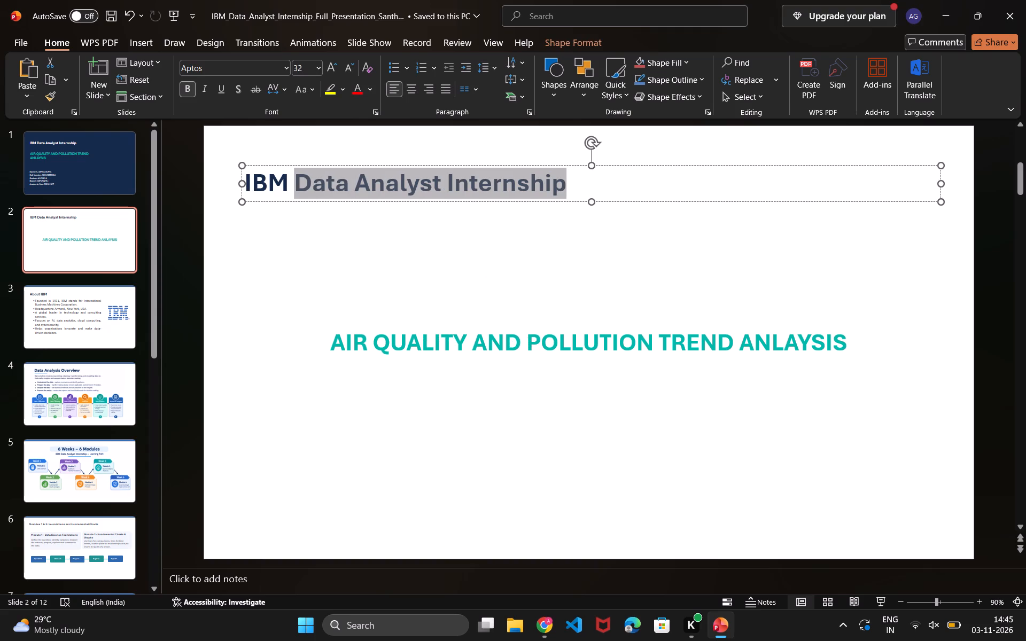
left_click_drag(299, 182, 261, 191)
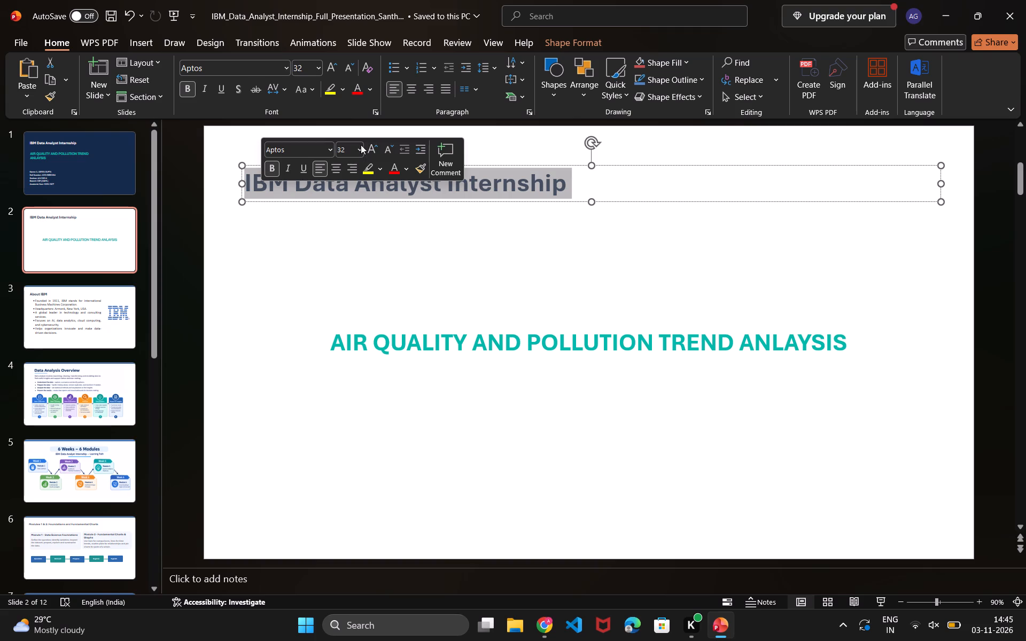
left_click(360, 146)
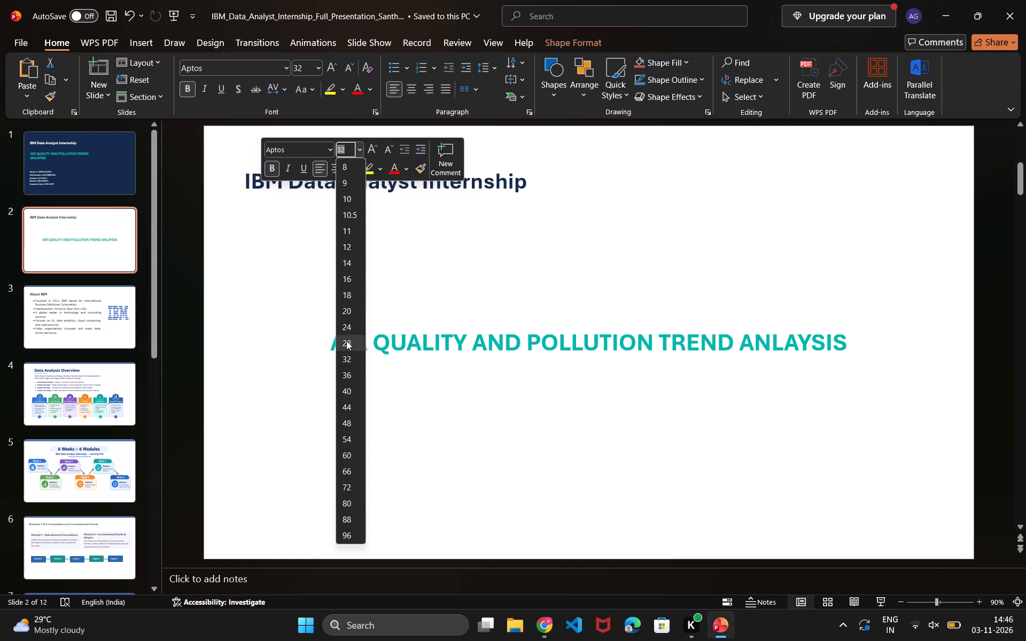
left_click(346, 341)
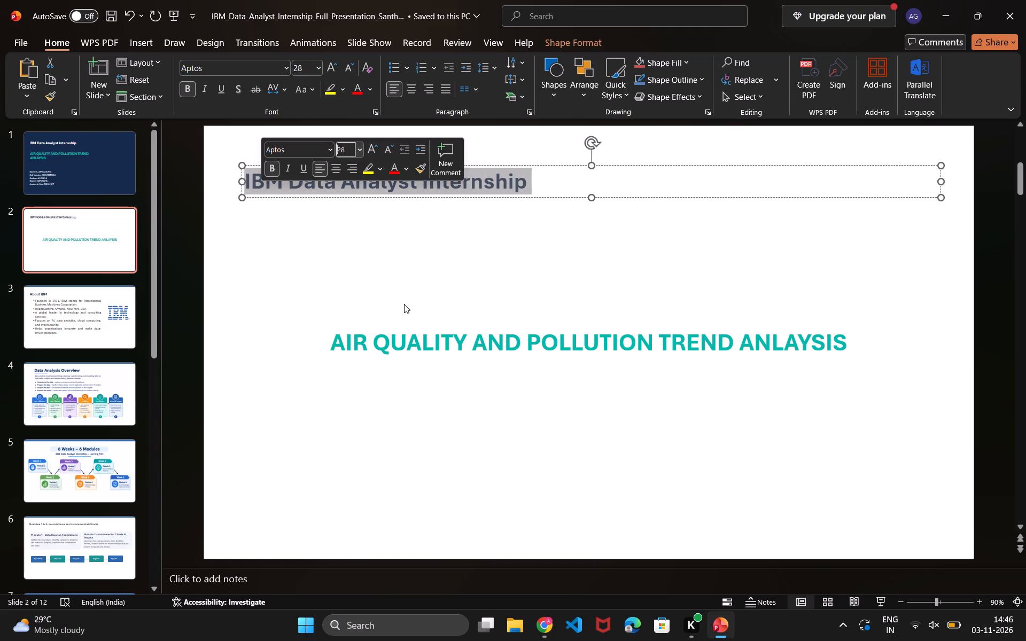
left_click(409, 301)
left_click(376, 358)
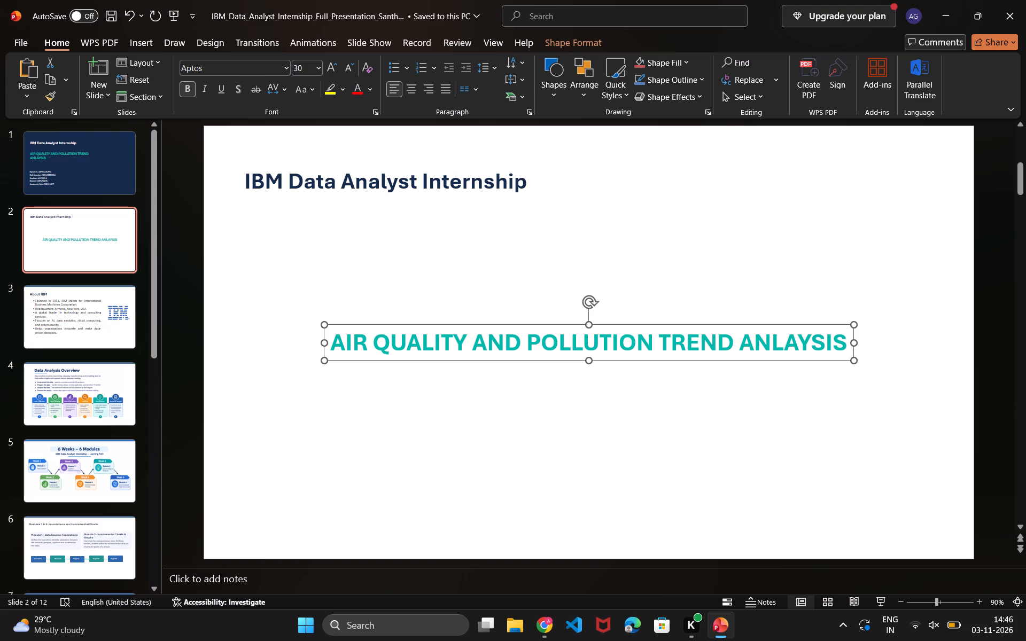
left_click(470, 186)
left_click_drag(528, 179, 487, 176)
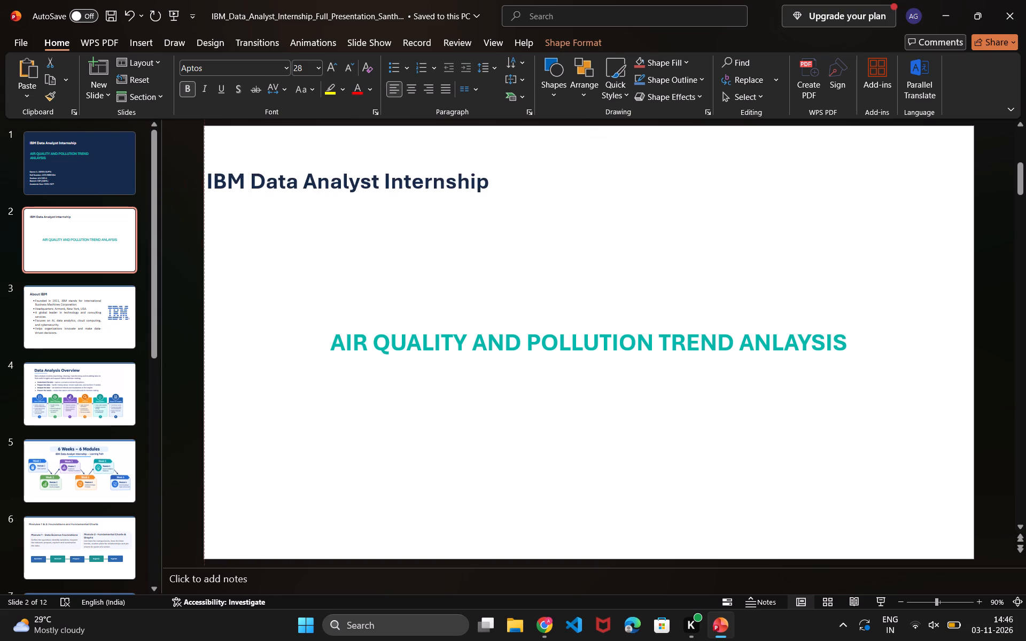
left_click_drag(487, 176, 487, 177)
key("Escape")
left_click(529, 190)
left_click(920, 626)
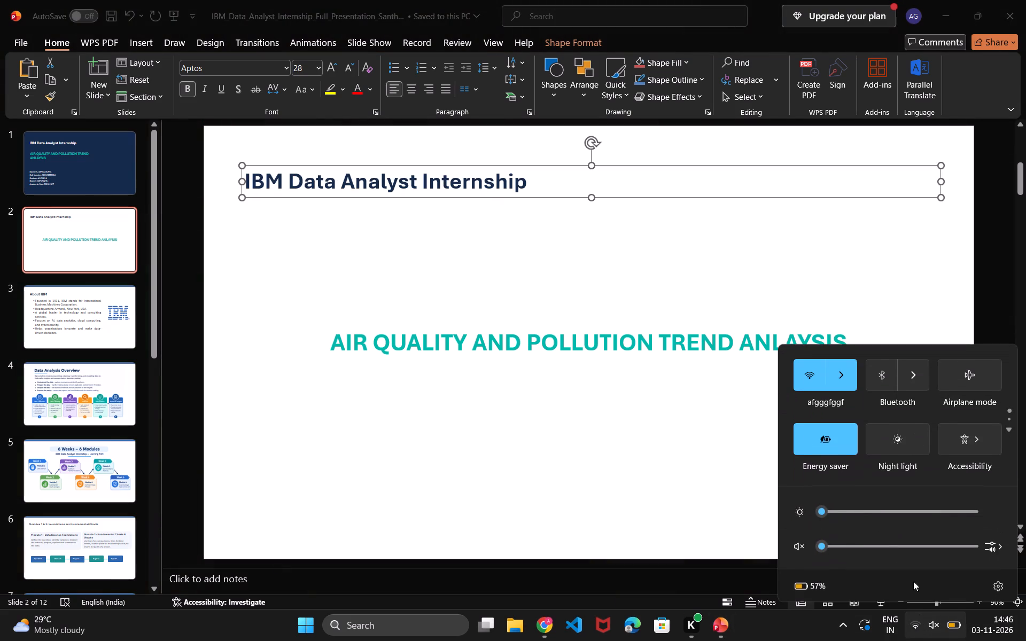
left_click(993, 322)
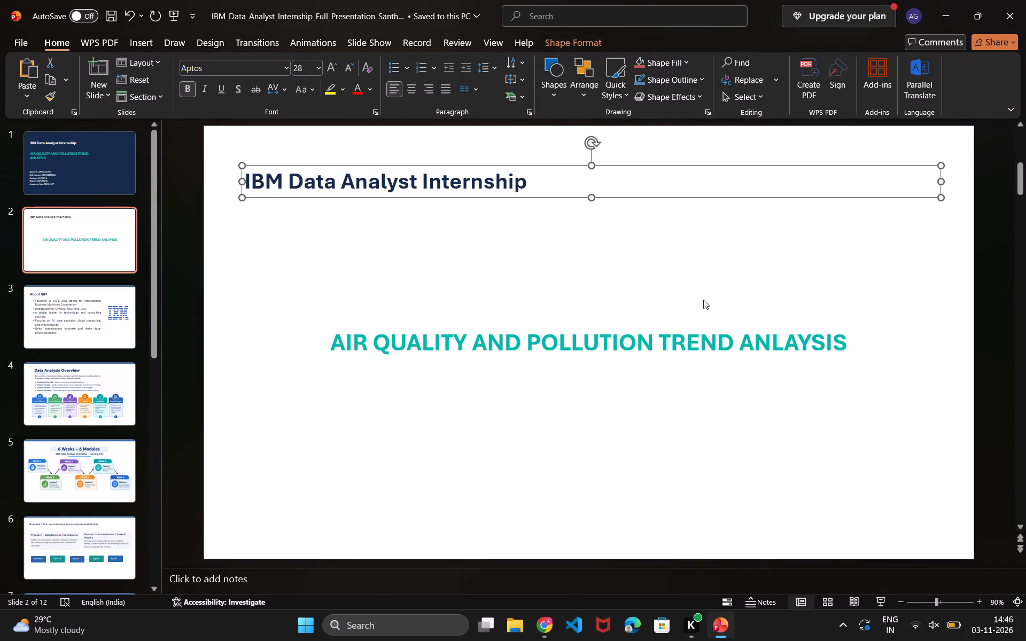
Set the "IBM Data Analyst Internship" heading on slide 2 to font size 24.
left_click(547, 180)
left_click_drag(525, 185, 252, 185)
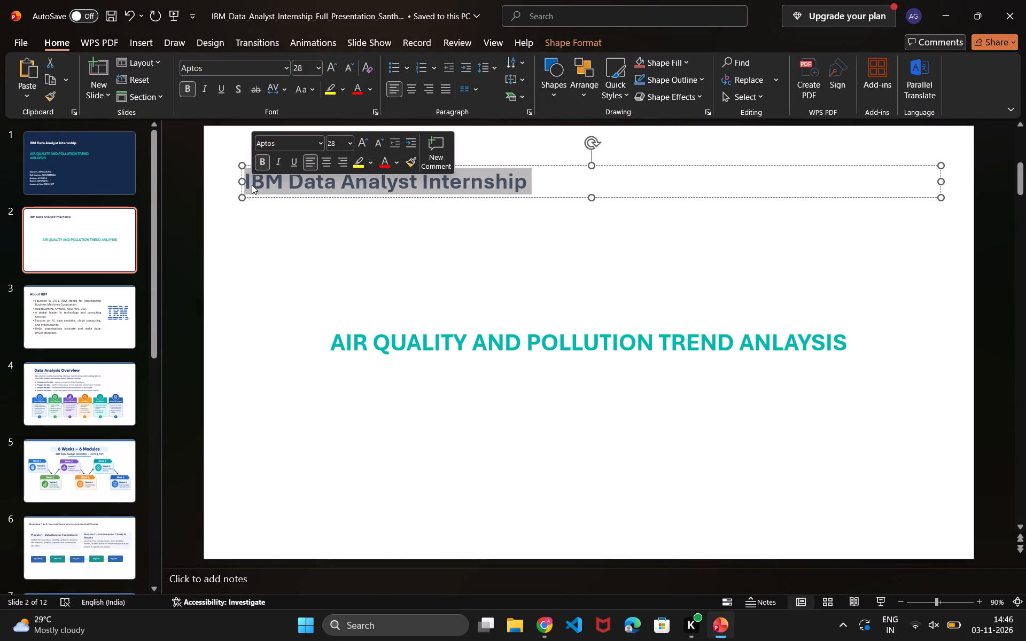
left_click(347, 144)
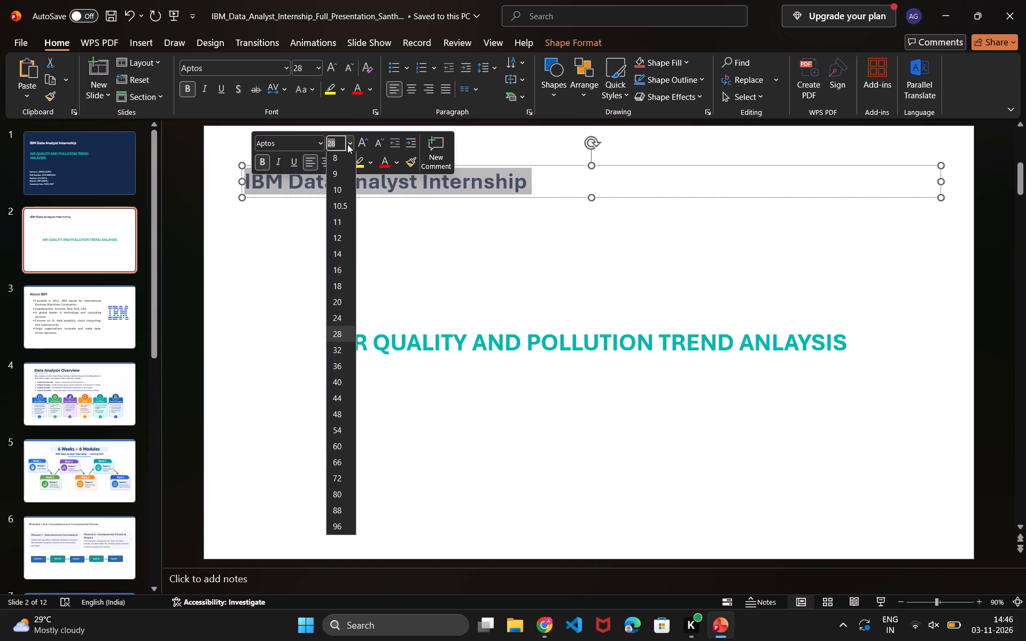
left_click(338, 322)
left_click(448, 300)
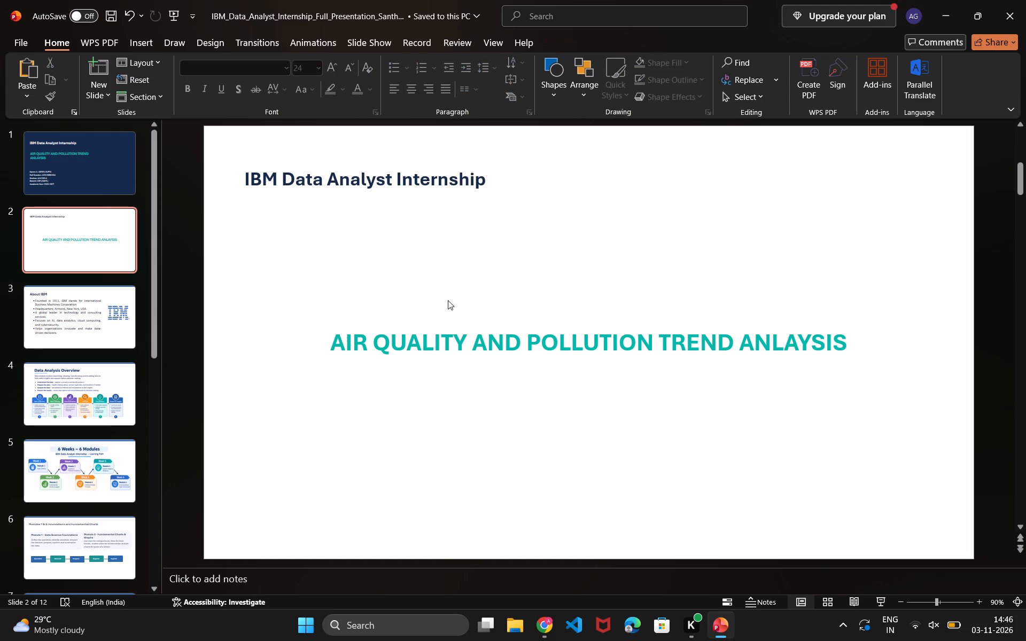
Set the air quality project title on slide 2 to font size 32.
left_click(486, 364)
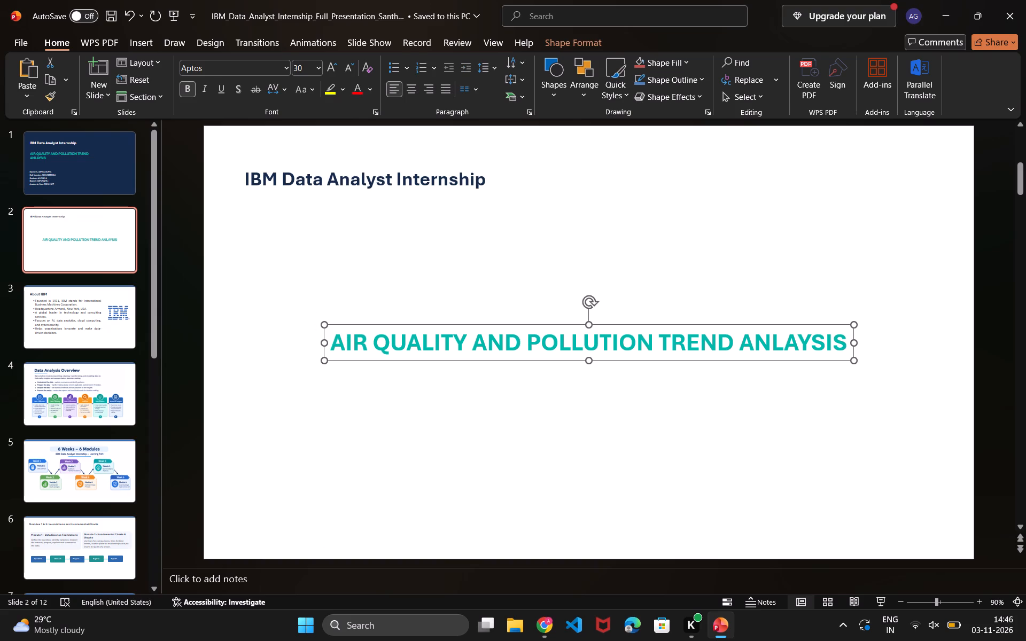
left_click_drag(333, 339, 807, 342)
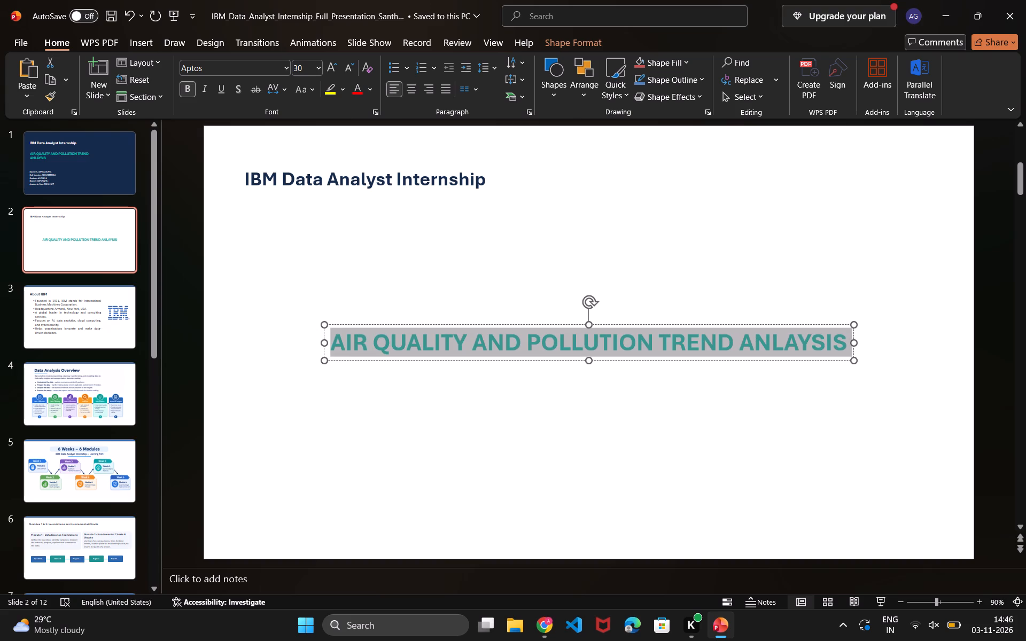
left_click_drag(807, 342, 810, 342)
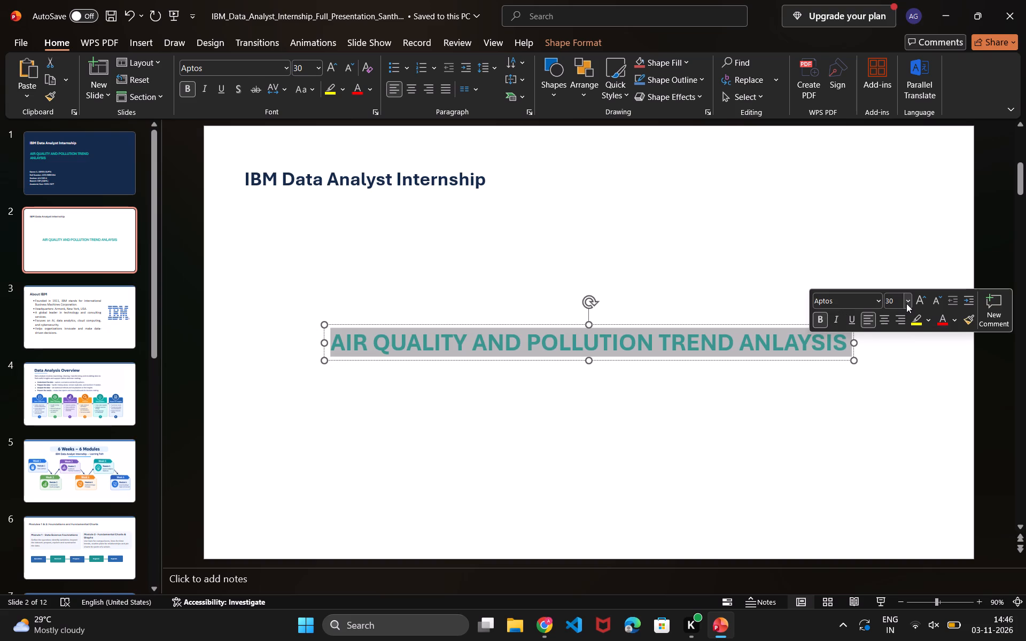
left_click(906, 303)
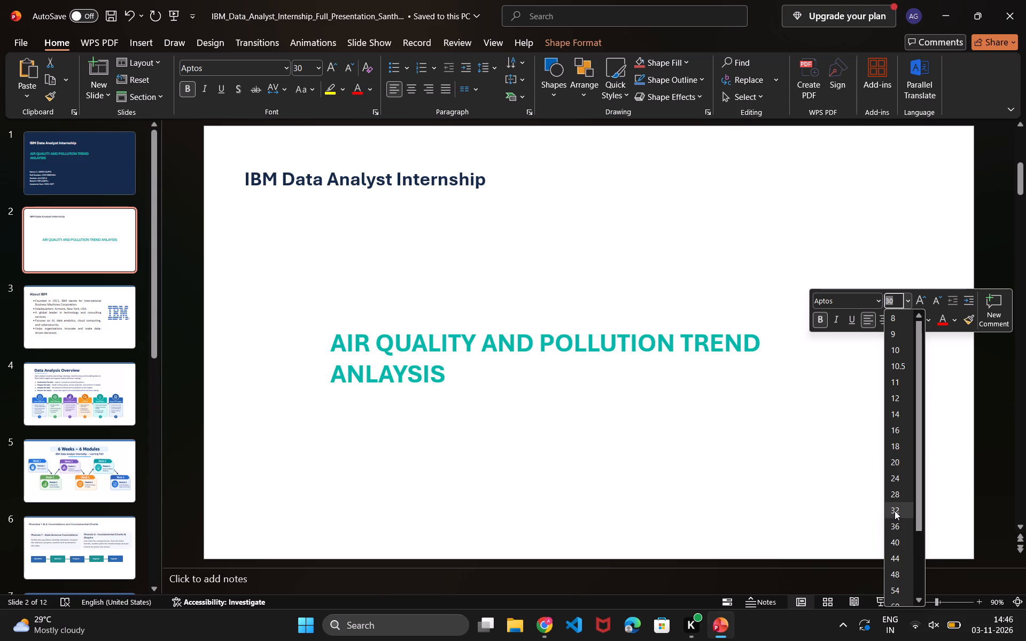
left_click(895, 511)
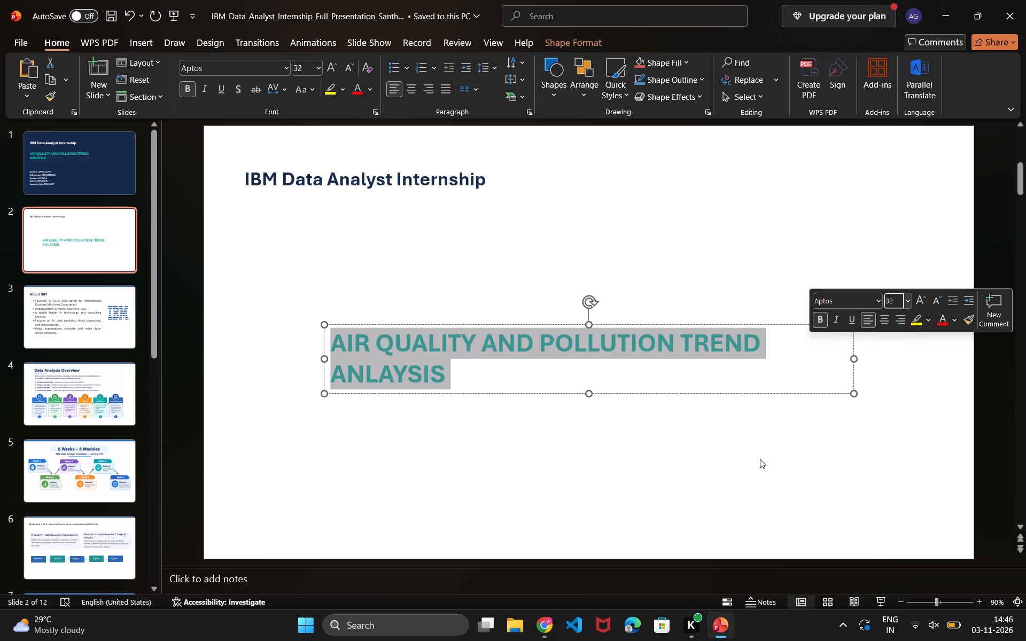
left_click(745, 455)
Move the air quality title up to just below the internship heading, keeping its box horizontally centred on slide 2.
left_click(647, 346)
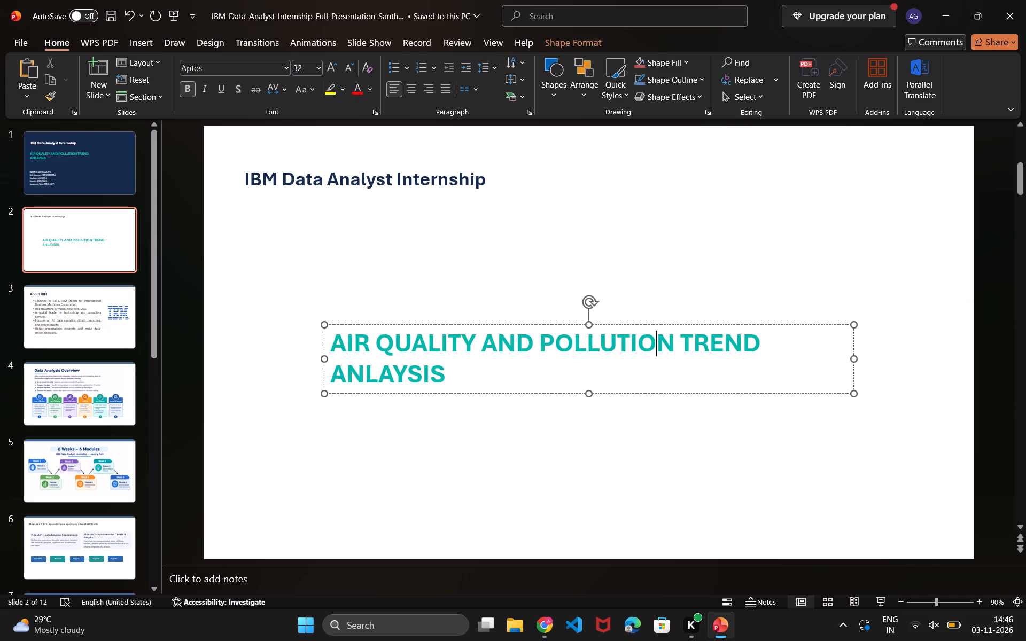
left_click_drag(581, 323, 582, 266)
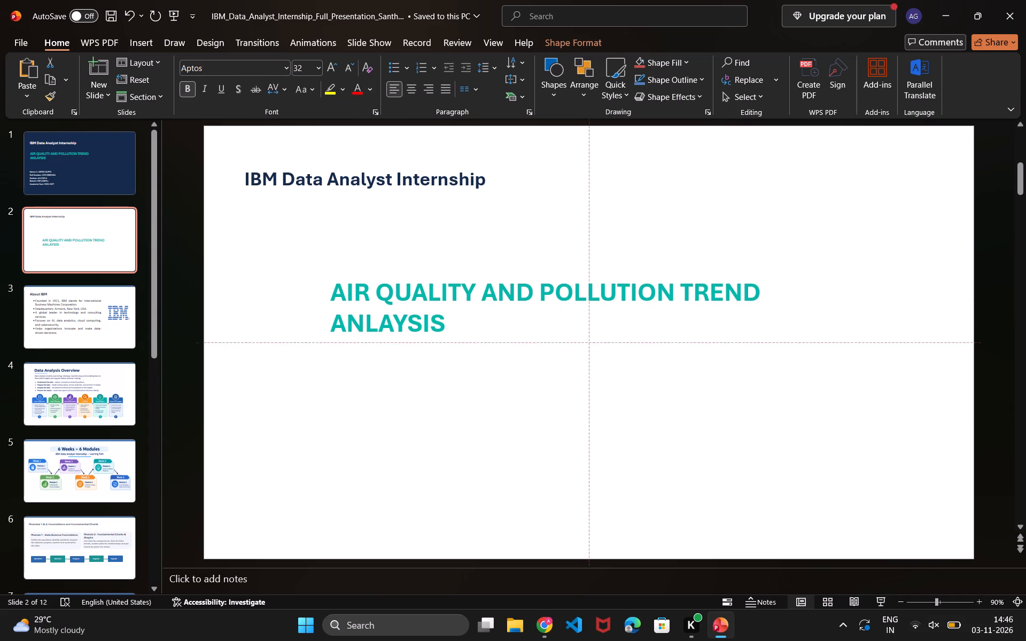
left_click_drag(582, 266, 581, 214)
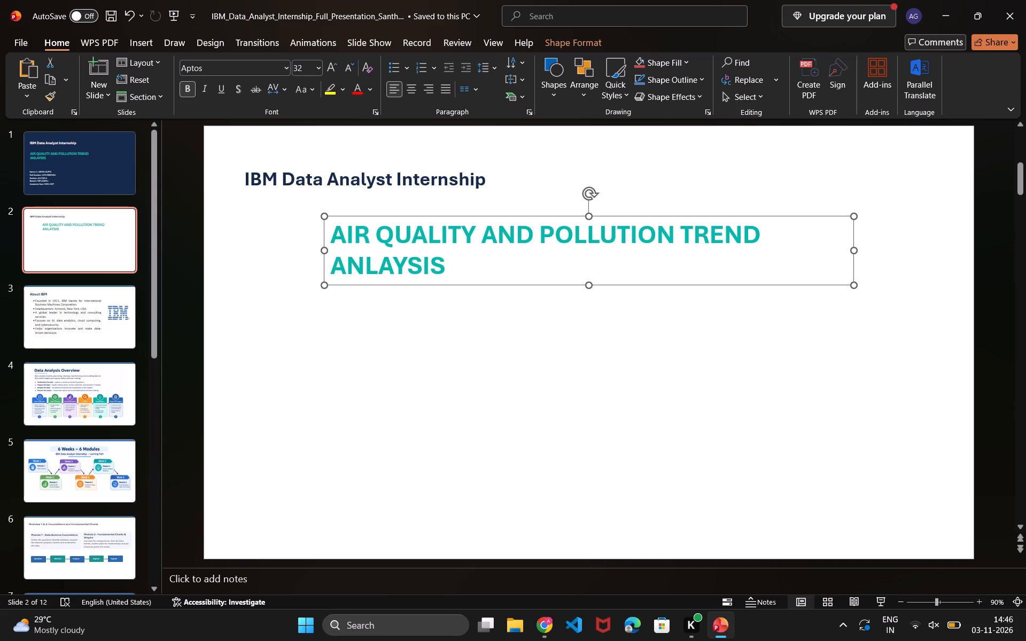
Centre-align both lines of the air quality title text within its box.
left_click_drag(335, 230, 477, 282)
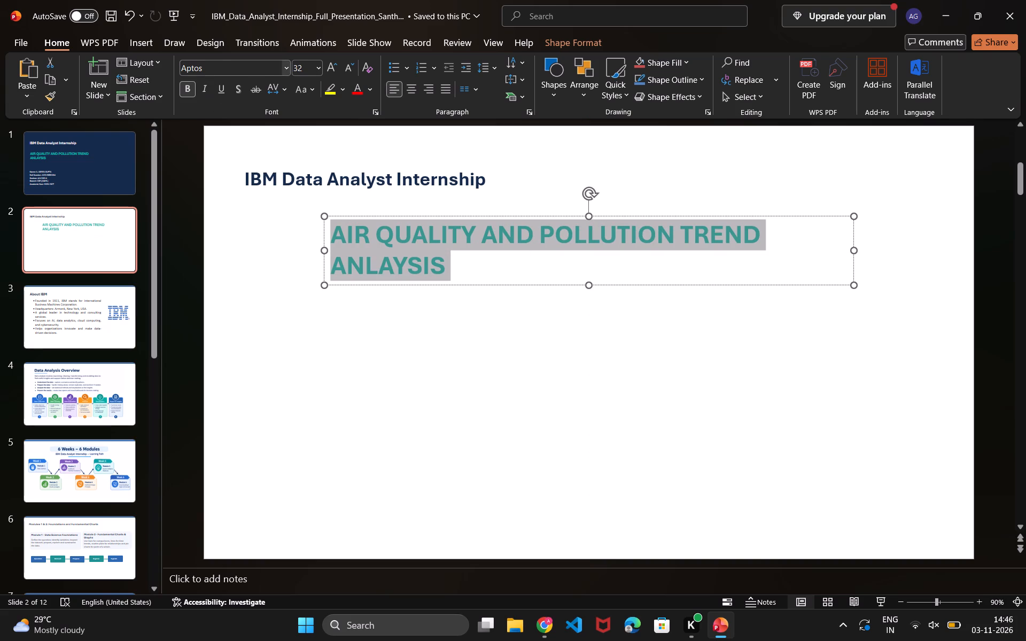
left_click(414, 84)
left_click(576, 443)
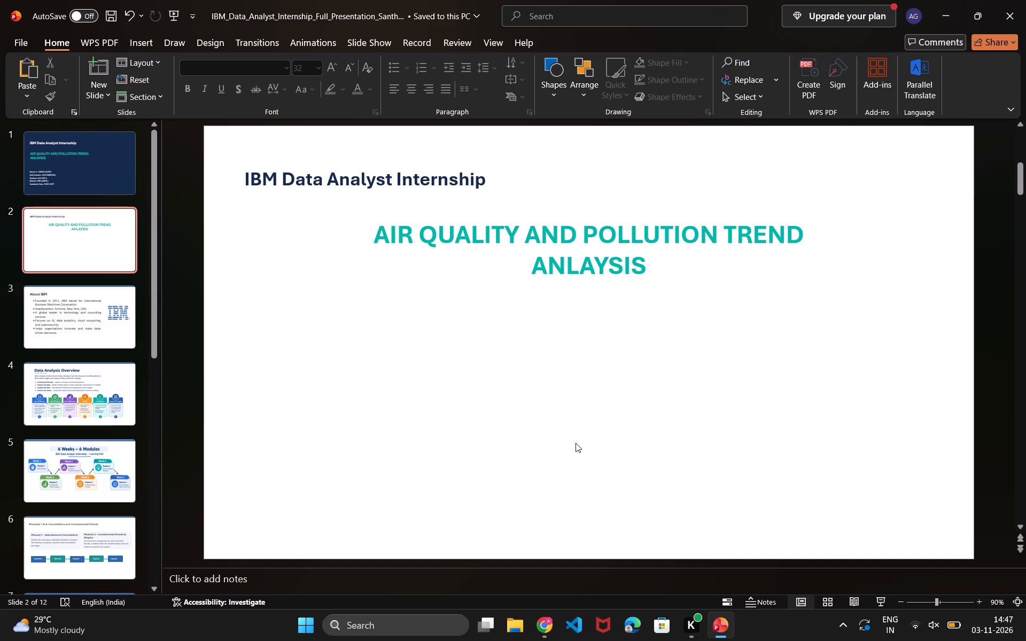
Nudge the air quality title slightly down from the heading, keeping it horizontally centred on the slide.
left_click(611, 249)
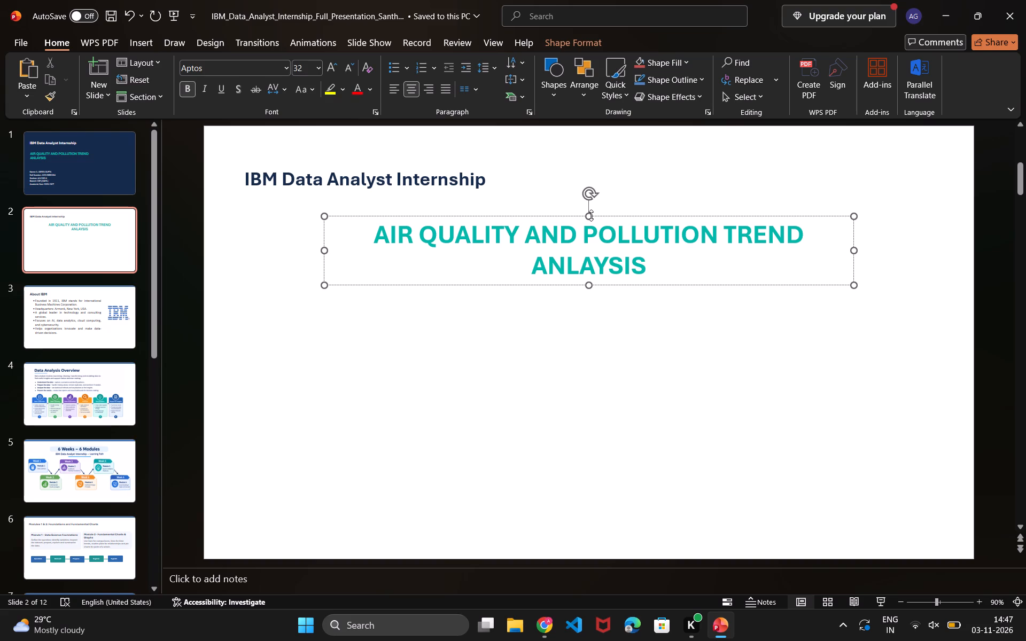
left_click(590, 215)
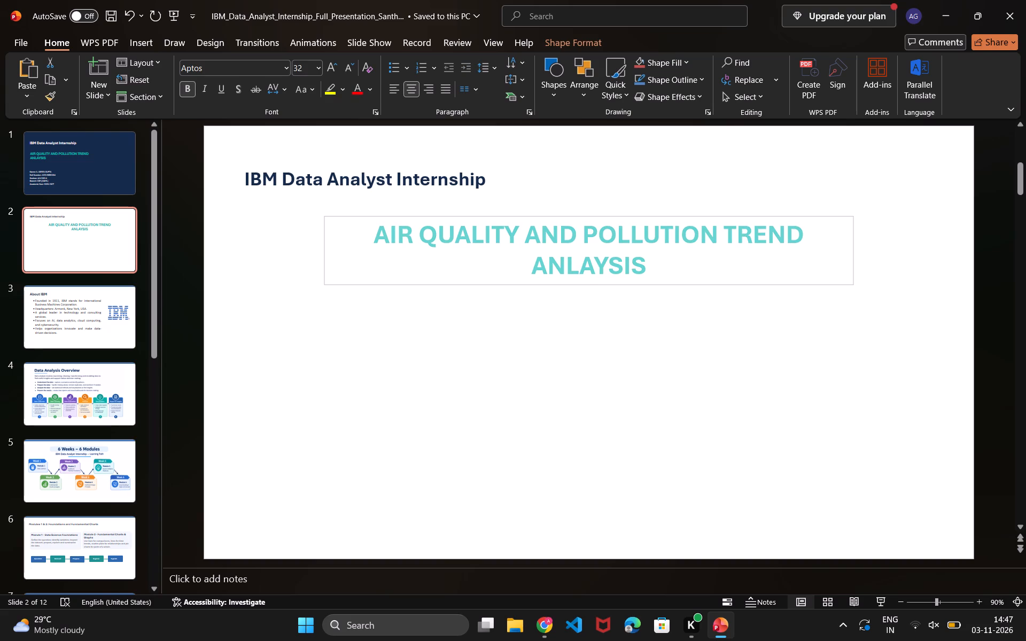
left_click_drag(598, 217, 593, 223)
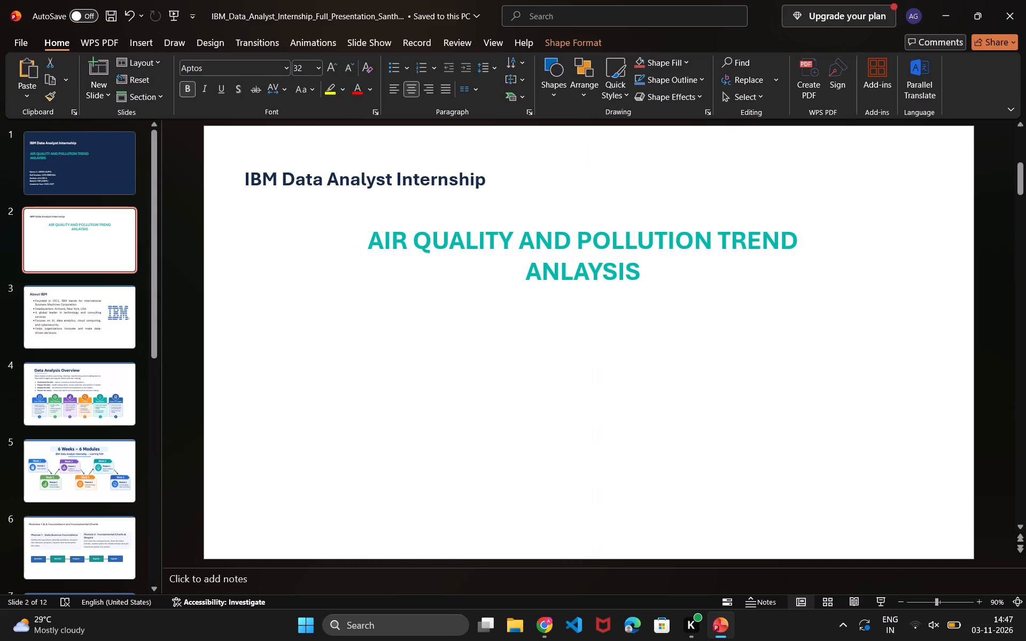
left_click_drag(593, 223, 601, 218)
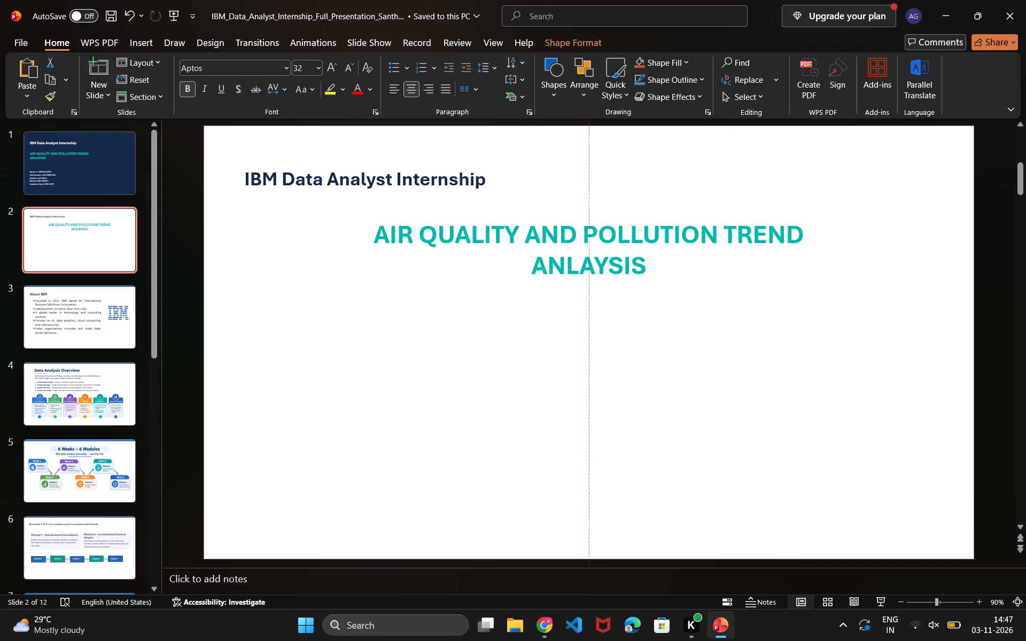
left_click_drag(601, 218, 600, 223)
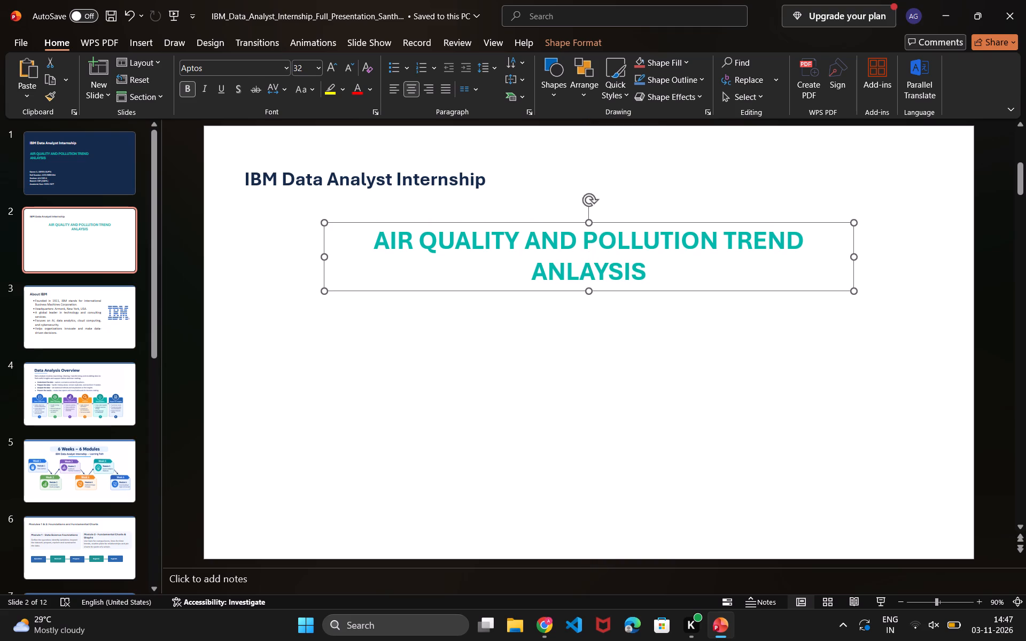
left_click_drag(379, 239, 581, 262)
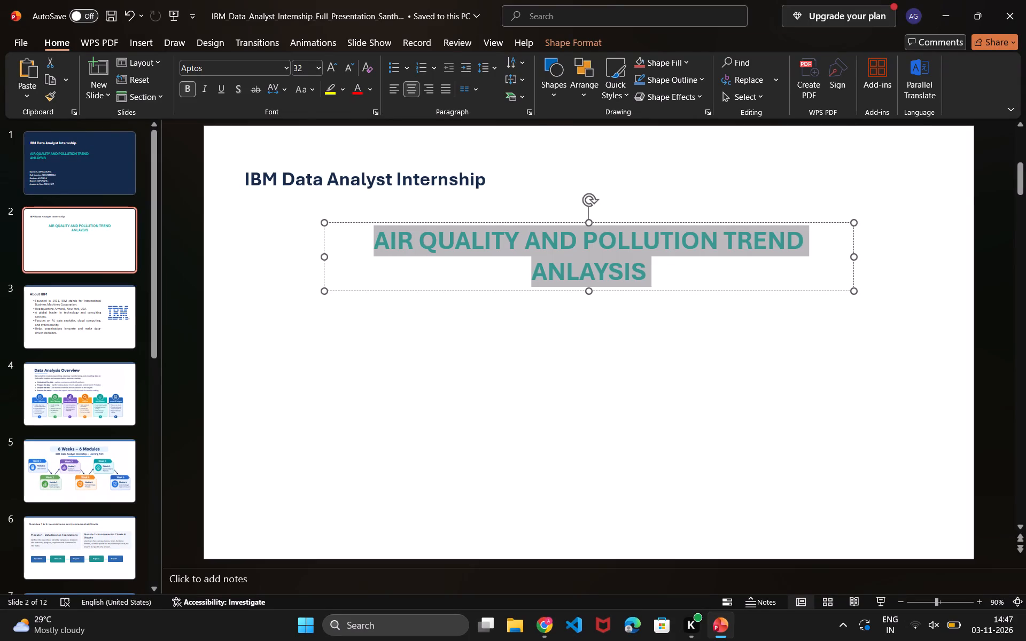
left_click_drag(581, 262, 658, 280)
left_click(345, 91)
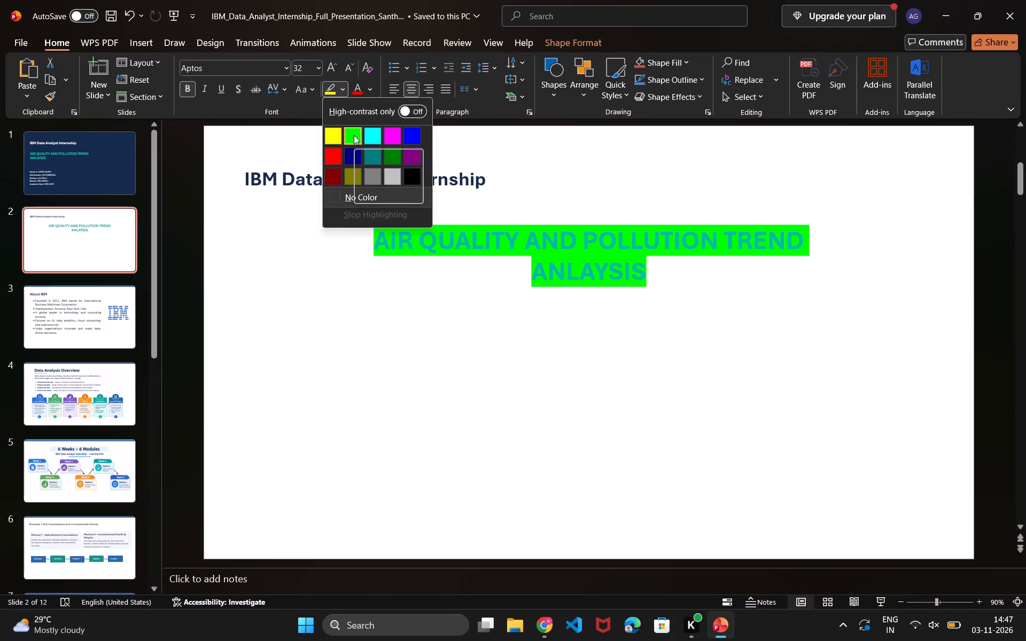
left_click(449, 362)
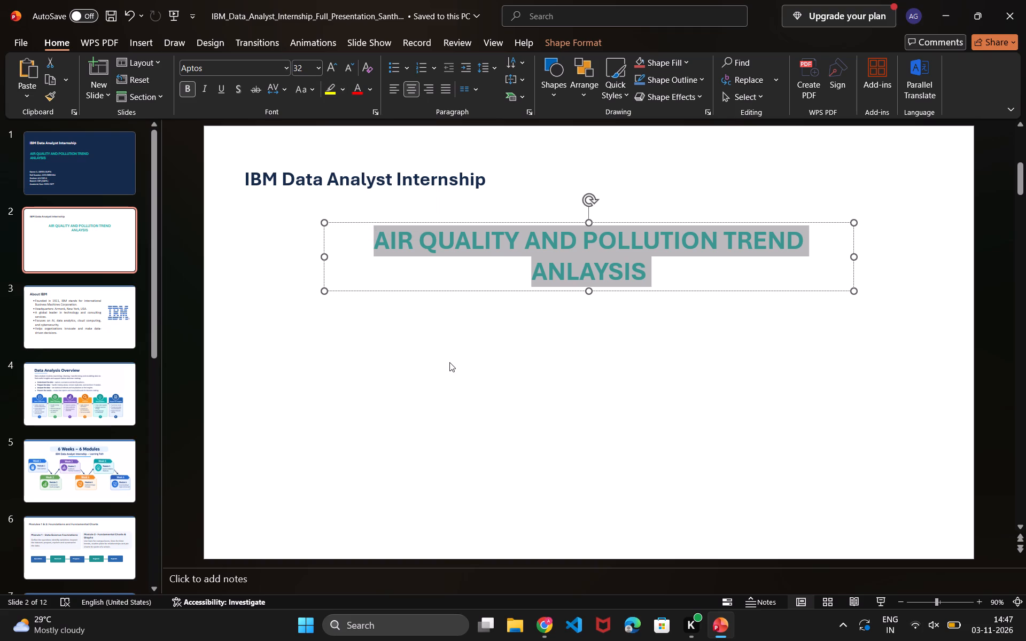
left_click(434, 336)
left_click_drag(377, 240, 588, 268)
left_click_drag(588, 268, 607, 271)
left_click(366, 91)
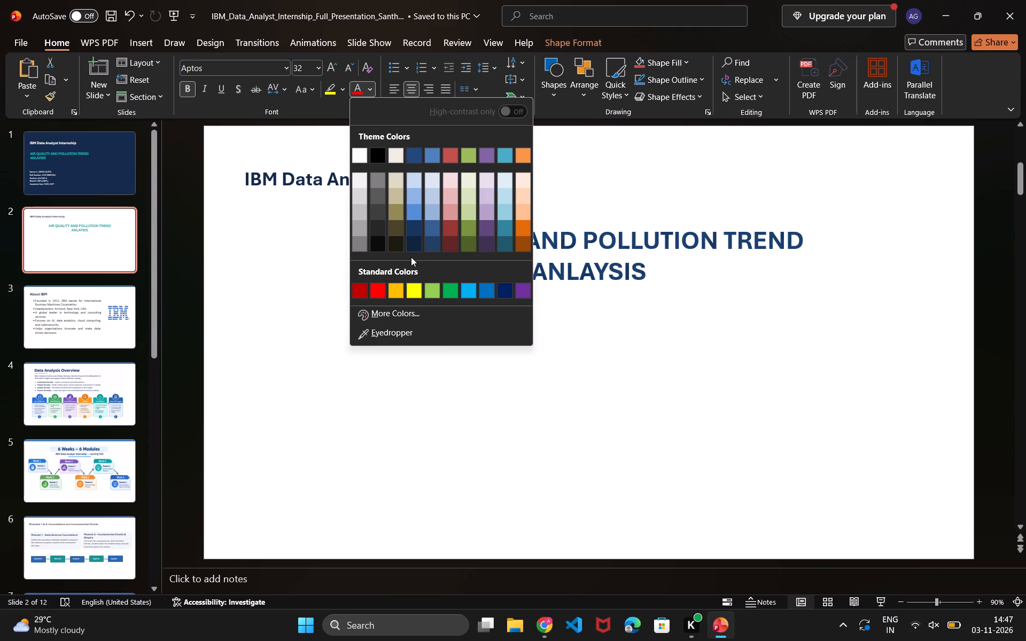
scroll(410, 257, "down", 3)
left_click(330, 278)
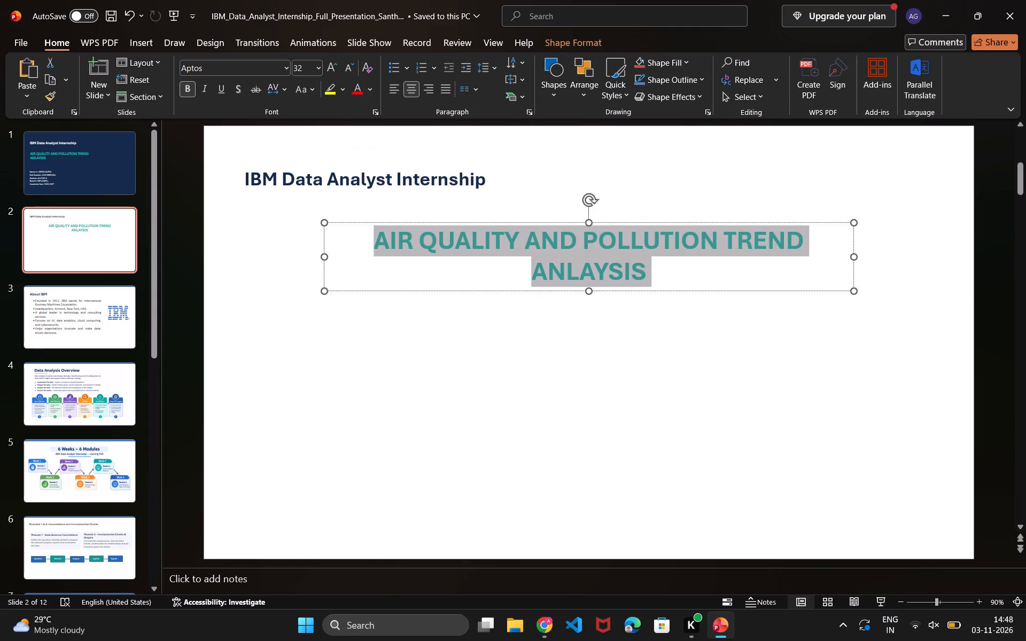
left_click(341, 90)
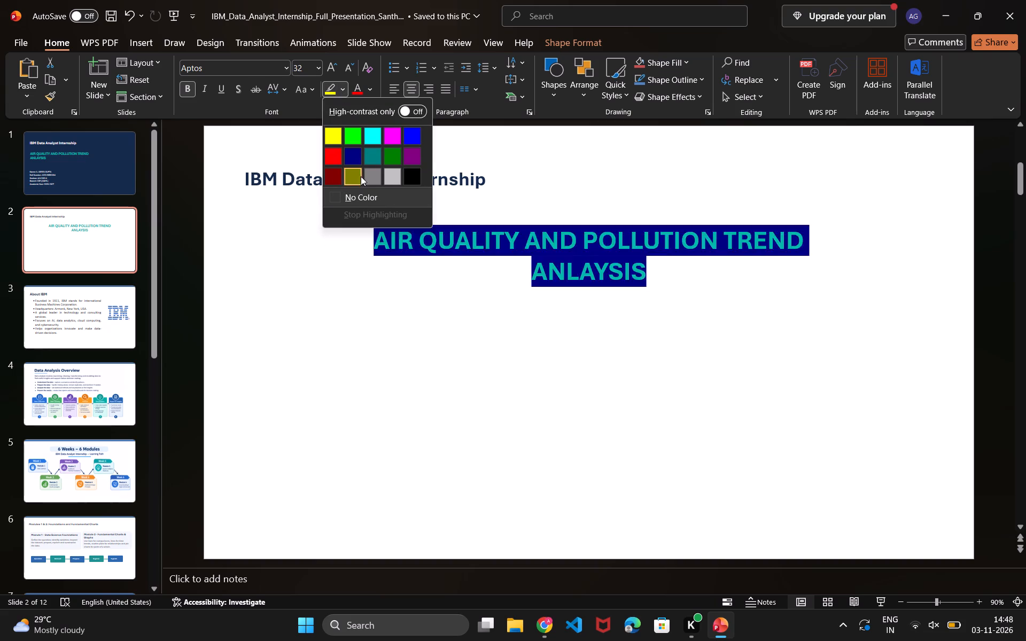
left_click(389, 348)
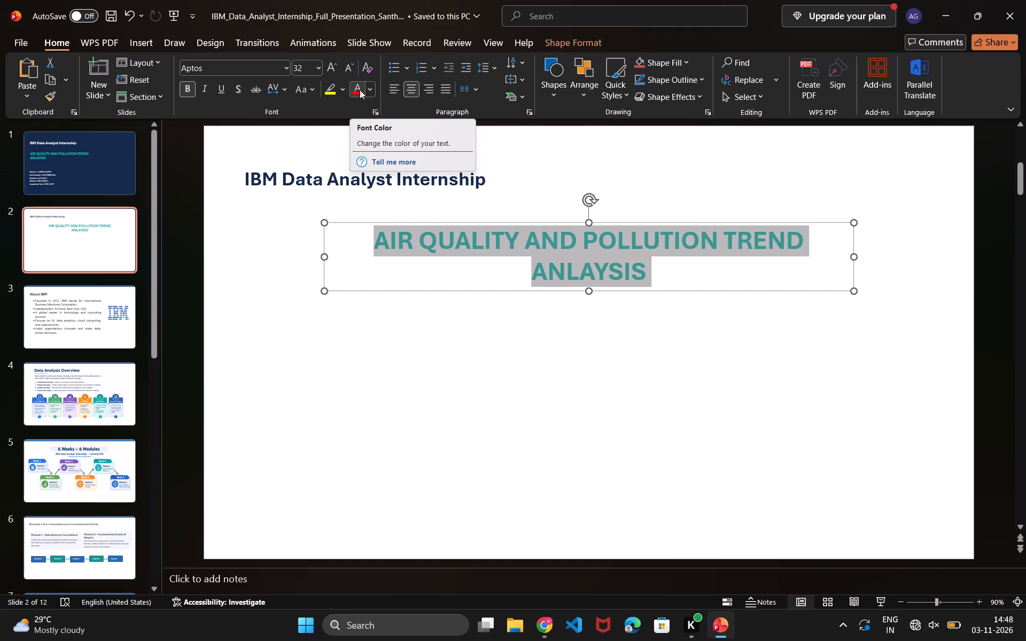
Open the font colour choices for the selected air quality title text on slide 2.
left_click(372, 89)
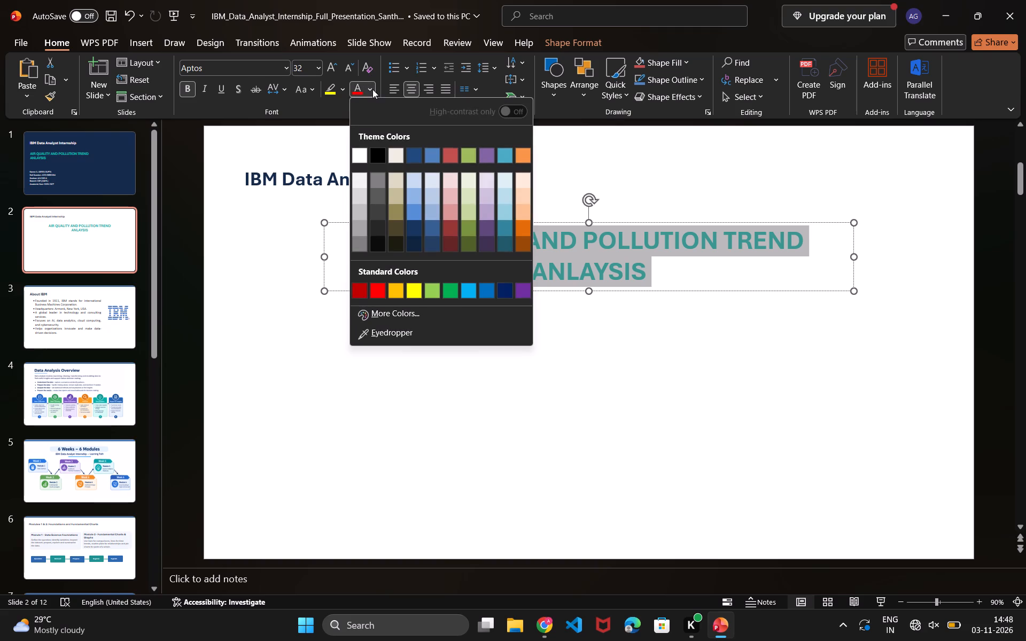
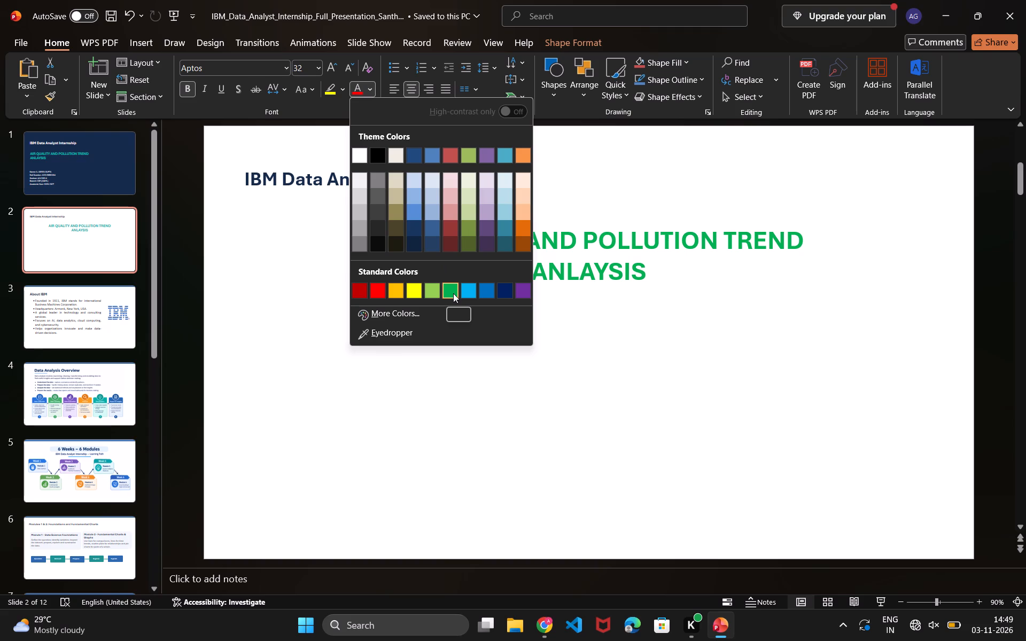
Recolour the air quality title text on slide 2 with the near-black theme shade.
left_click(375, 246)
left_click(529, 435)
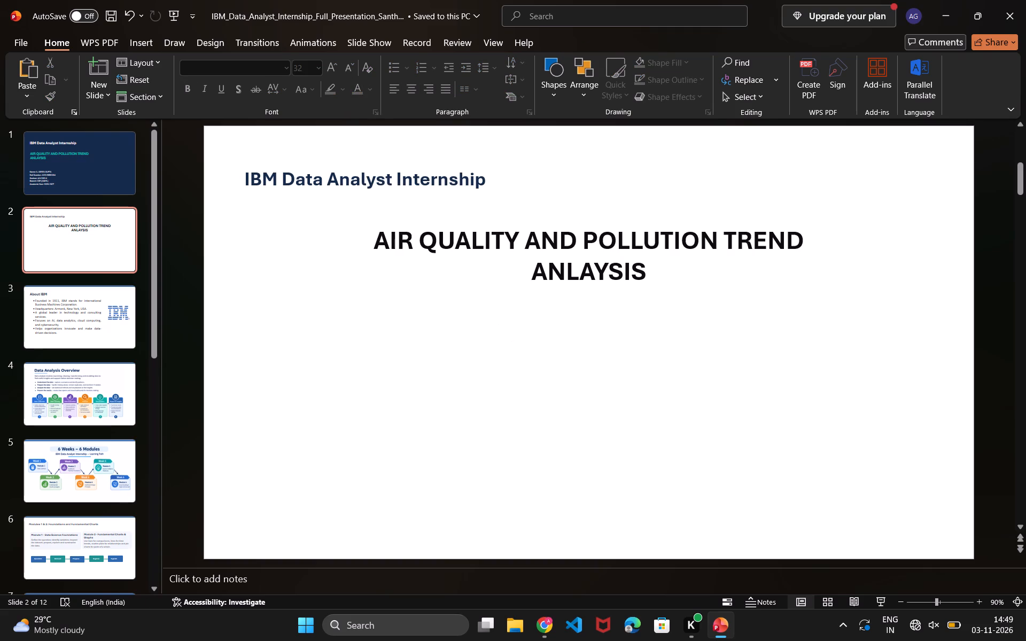
Copy all five lines of student details from slide 1 and paste them as text only onto slide 2.
left_click(80, 175)
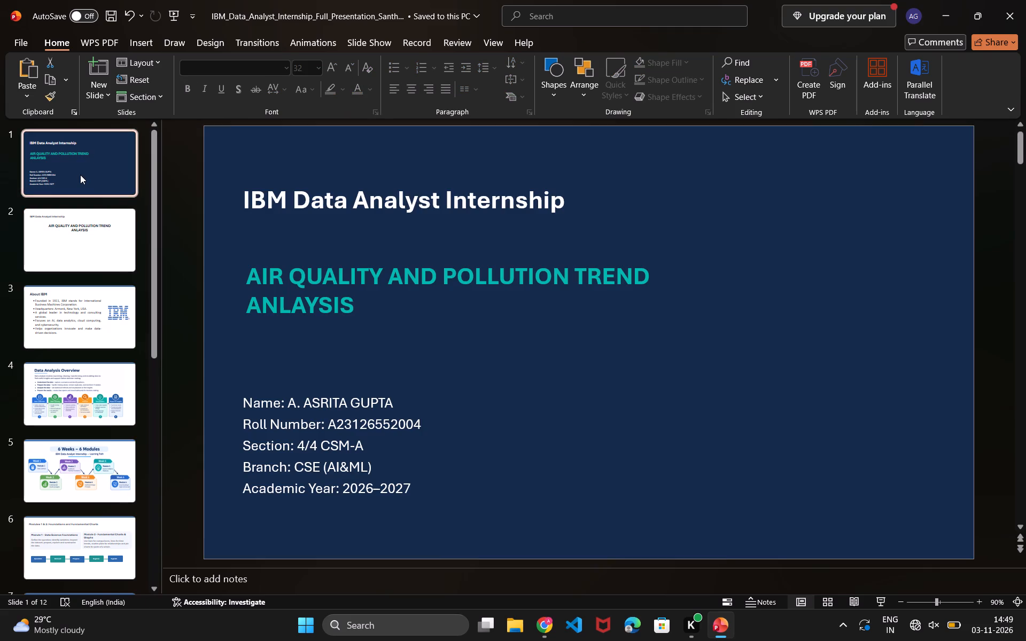
left_click_drag(245, 402, 415, 488)
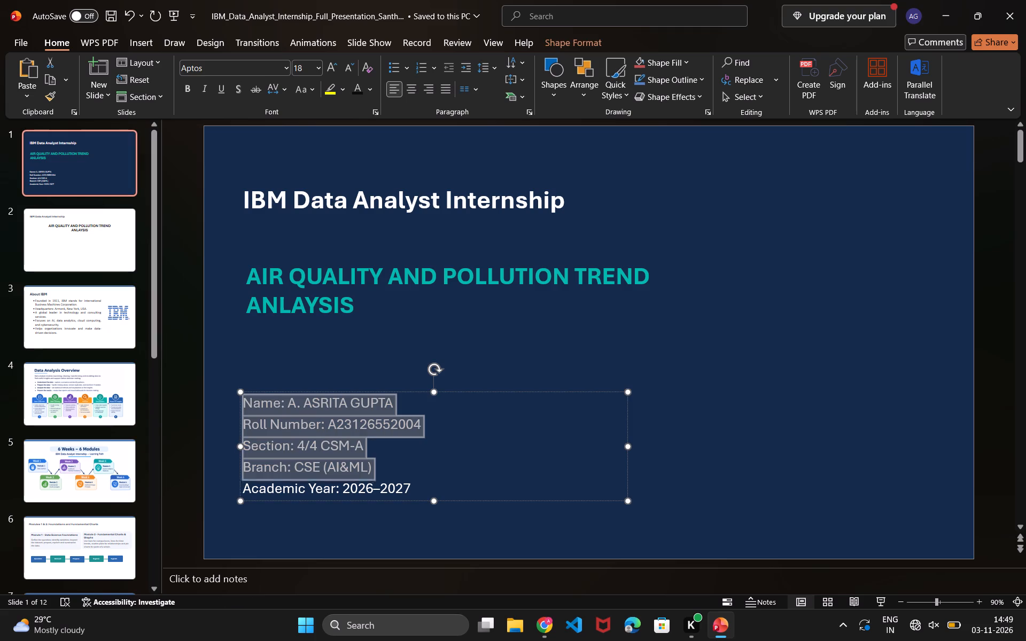
left_click_drag(415, 488, 429, 506)
right_click(319, 437)
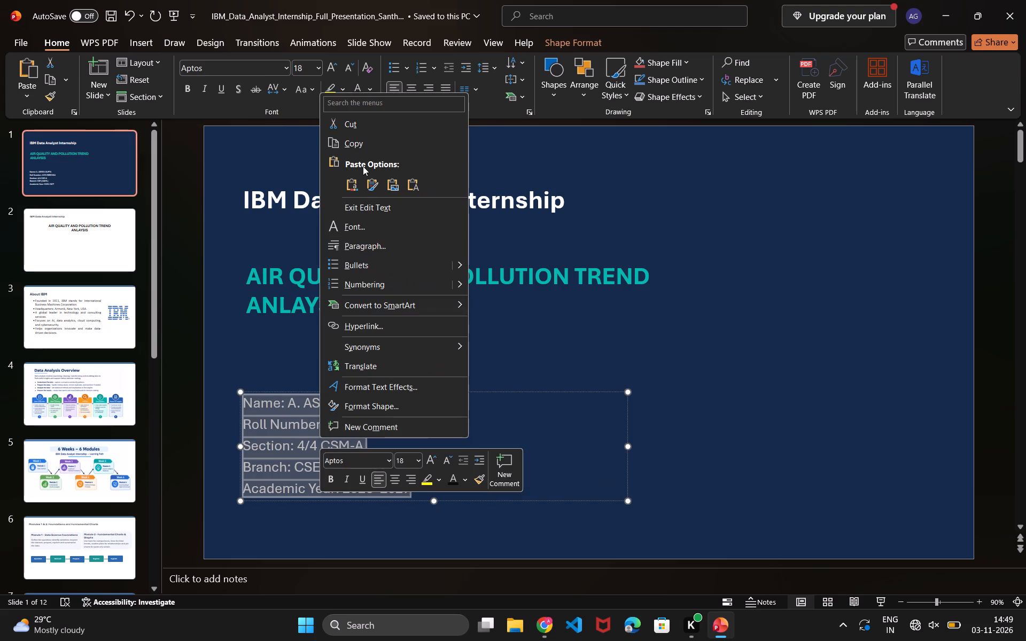
left_click(364, 139)
left_click(105, 254)
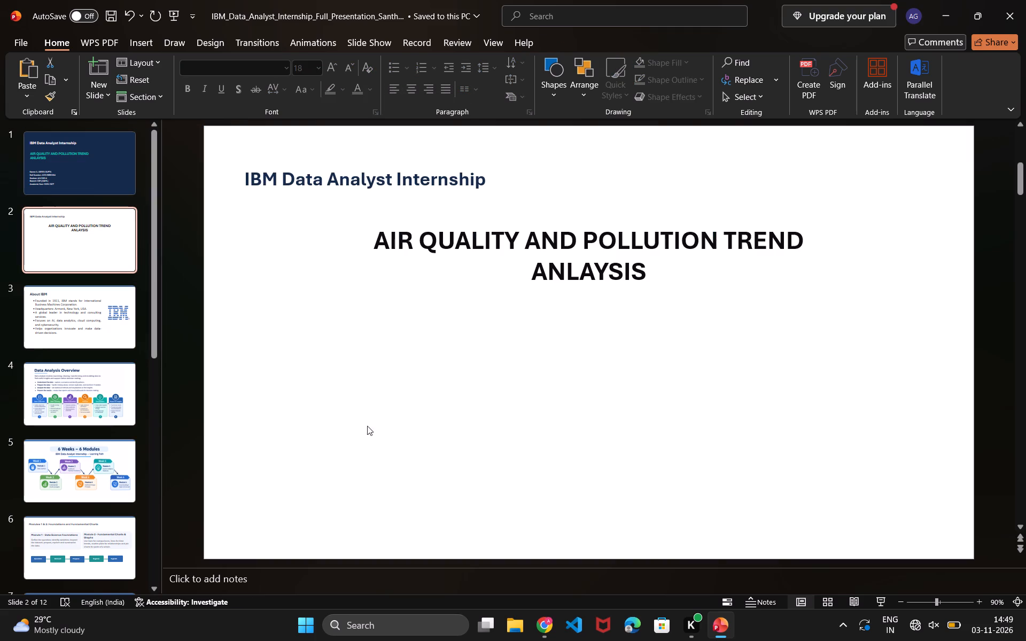
left_click(419, 464)
left_click(393, 429)
right_click(393, 429)
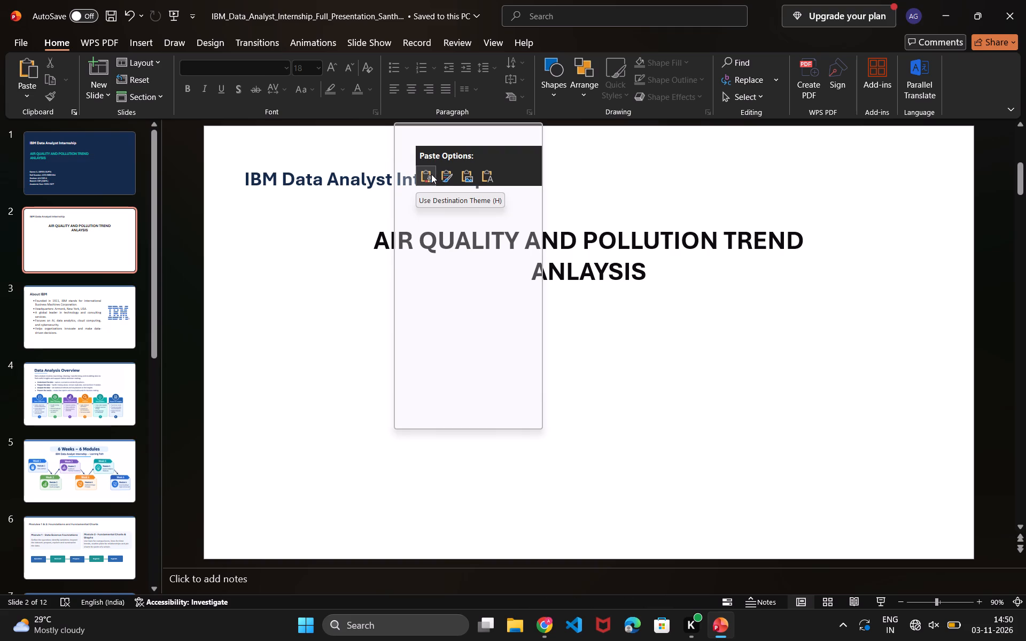
left_click(485, 181)
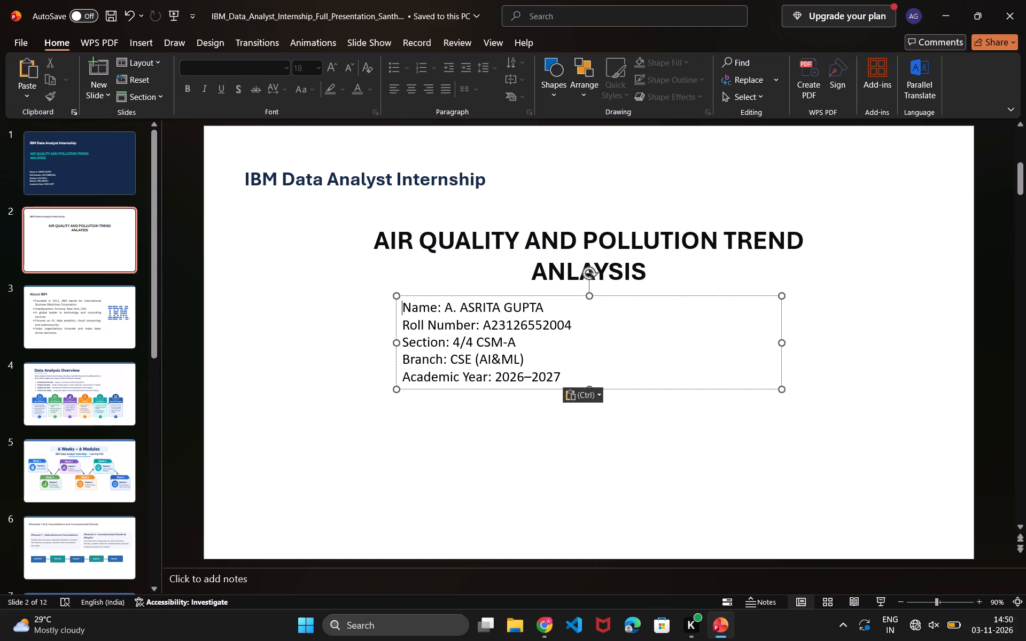
Move the pasted student details box to the lower left of slide 2, aligning its left edge with the internship heading.
left_click_drag(575, 294, 455, 358)
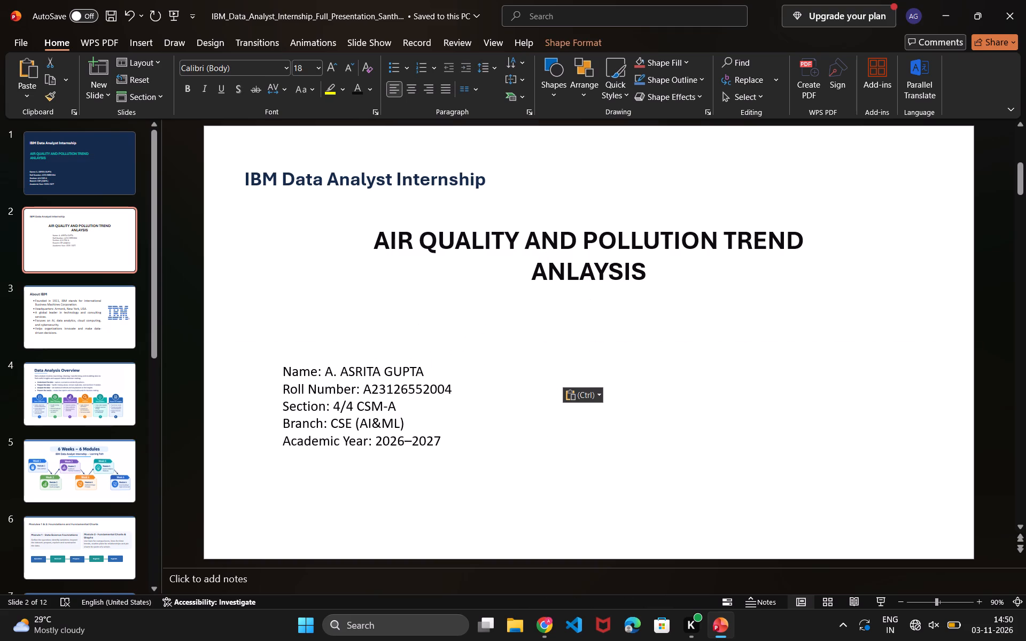
left_click_drag(455, 358, 417, 391)
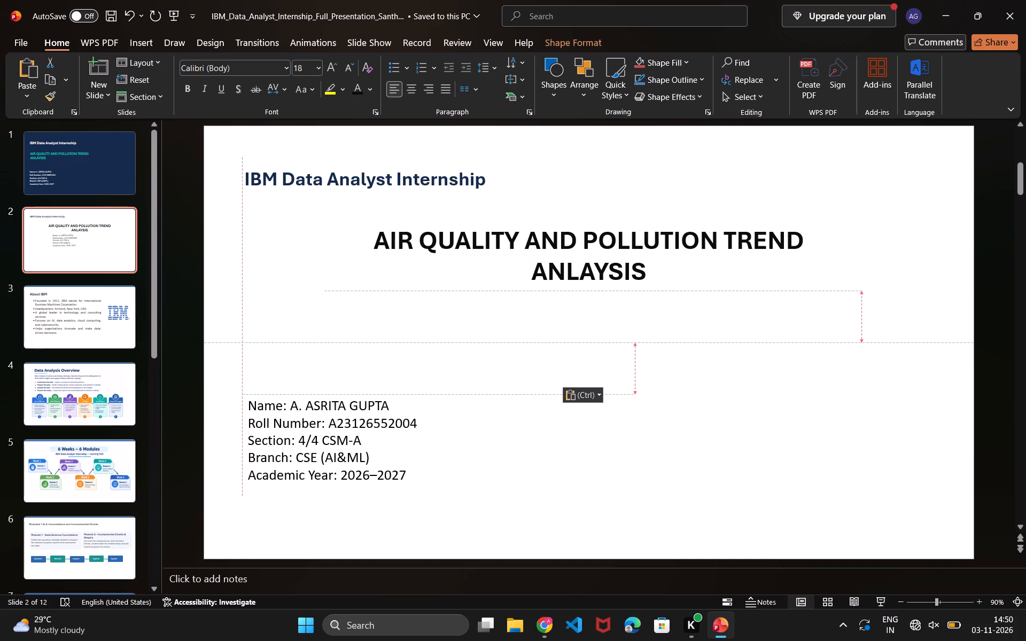
left_click_drag(417, 391, 417, 390)
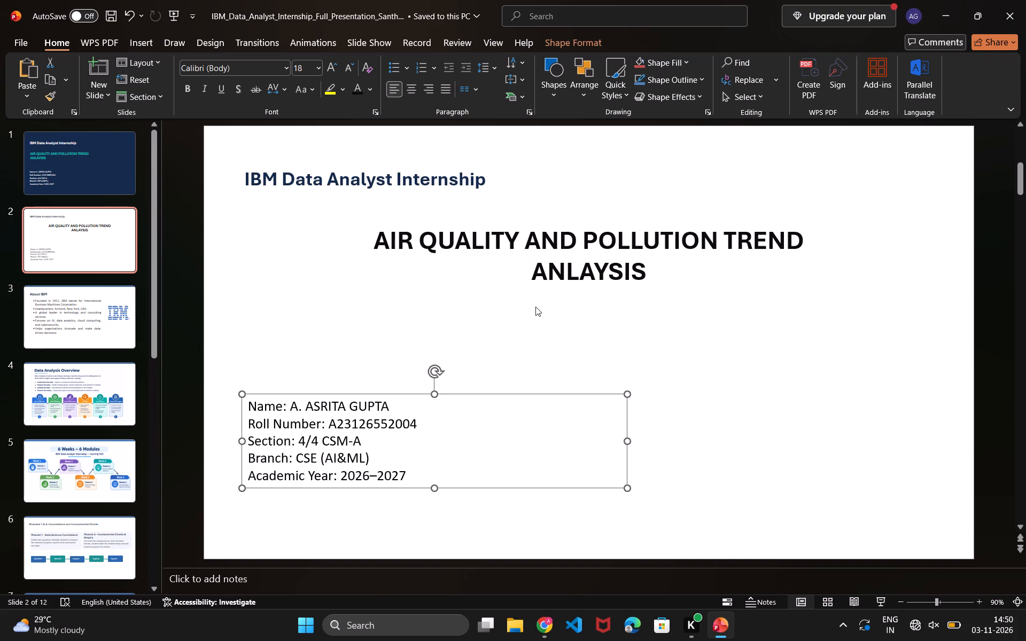
Move the air quality title down to sit midway between the internship heading and the student details, keeping it horizontally centred.
left_click(536, 305)
left_click(571, 253)
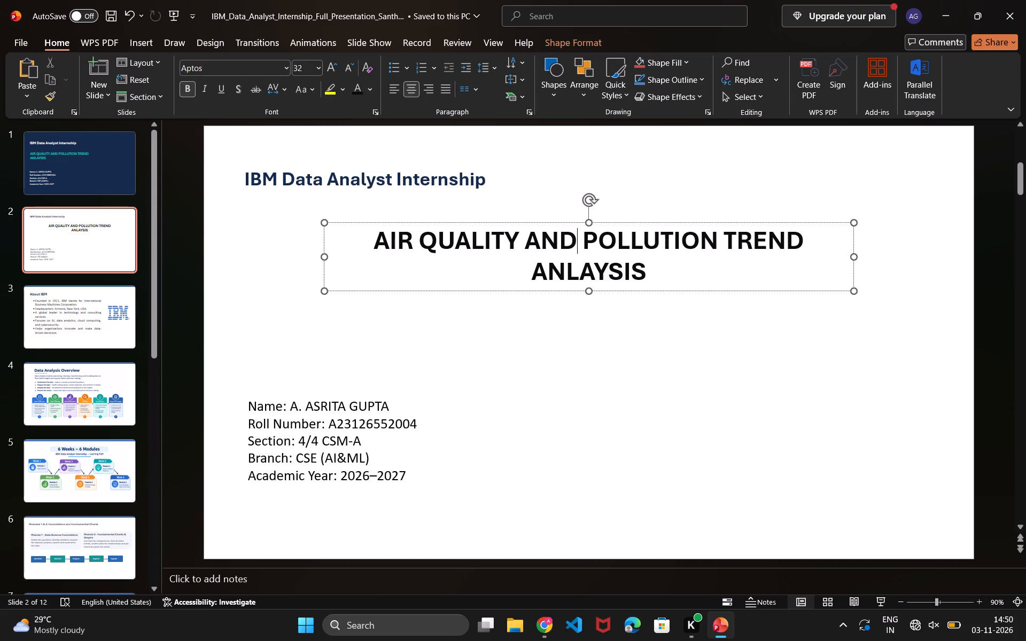
left_click_drag(574, 222, 570, 254)
left_click(782, 473)
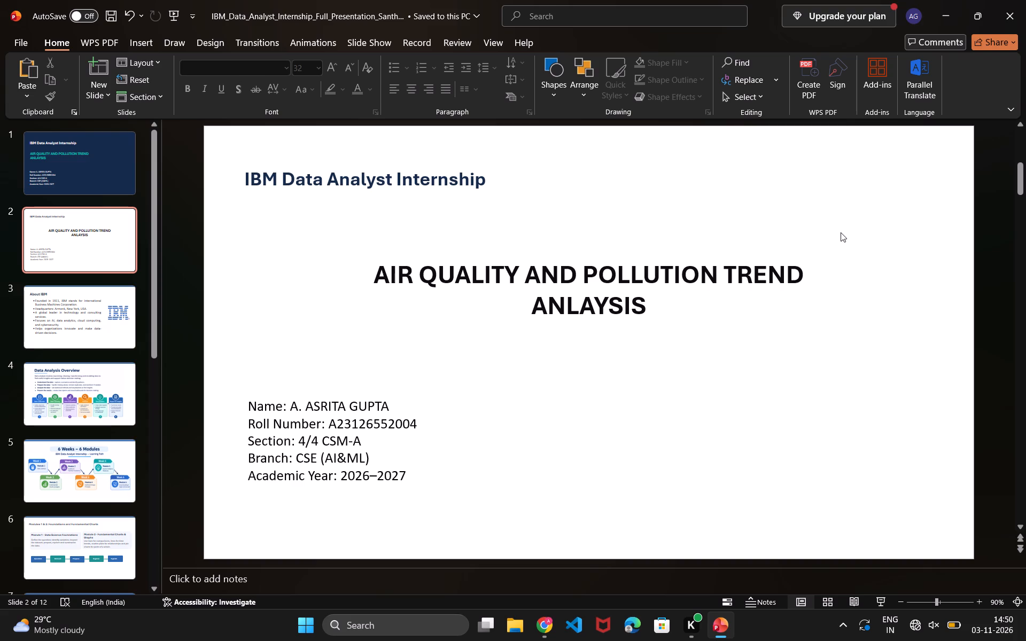
Delete the original dark navy title slide at the start of the presentation.
left_click(112, 329)
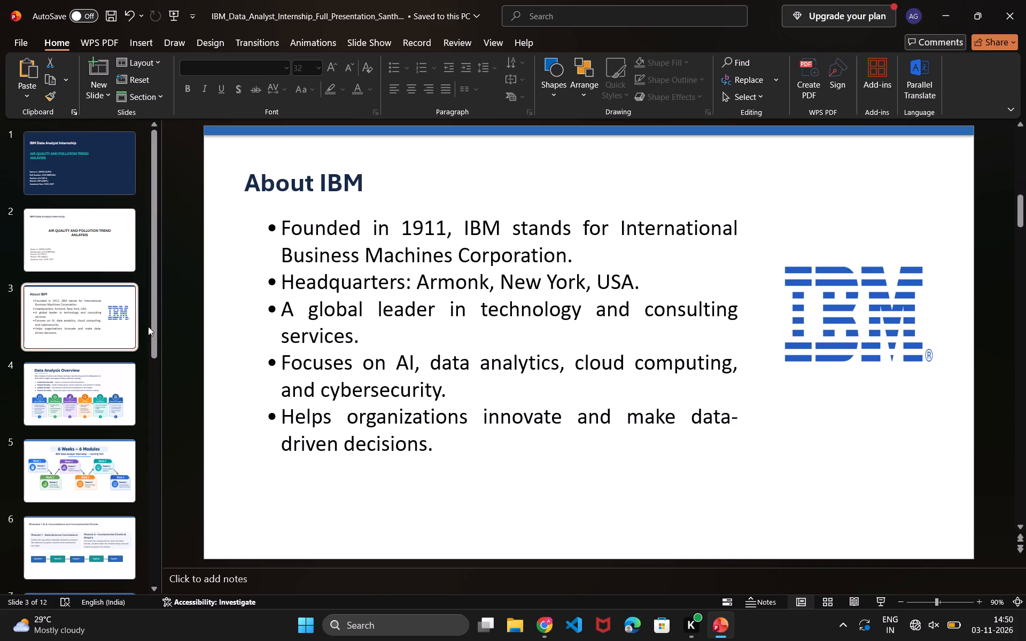
left_click(129, 179)
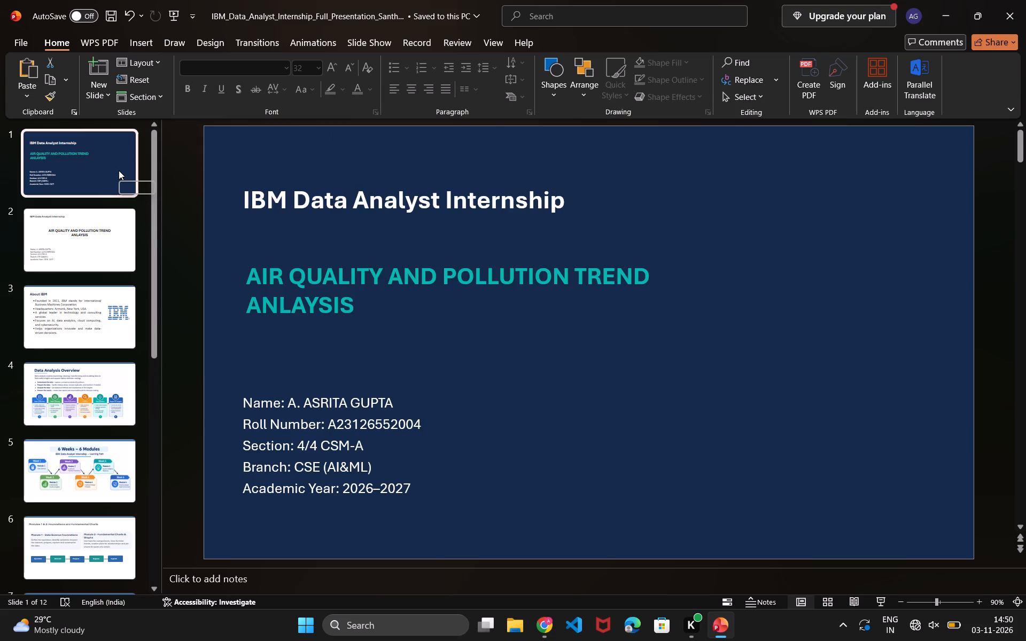
key("BackSpace")
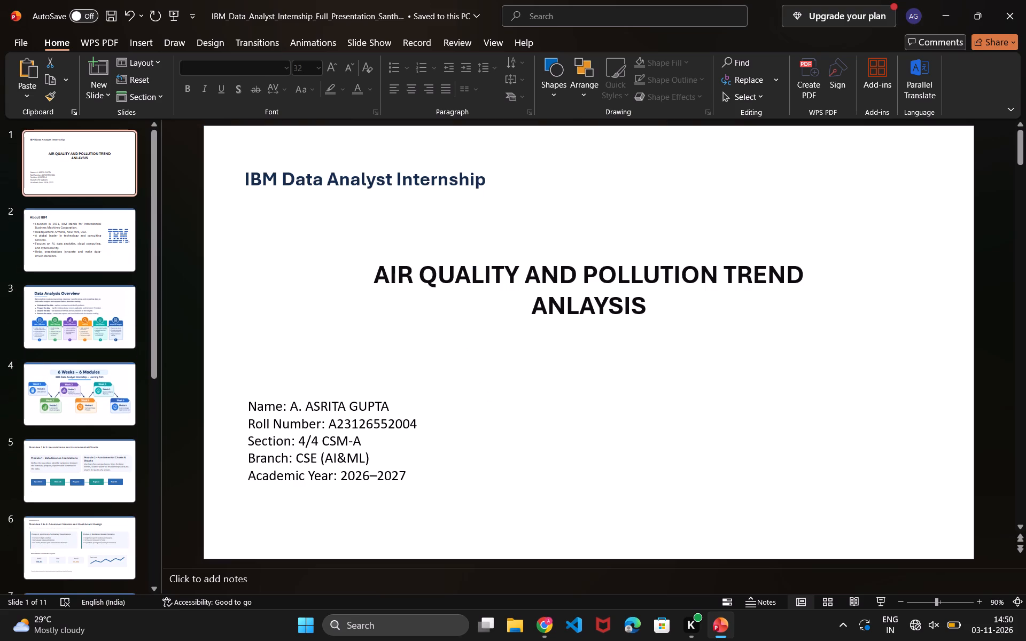
Delete the blue bar across the top of slides 2, 3 and 4, from About IBM to 6 Weeks – 6 Modules.
left_click(115, 265)
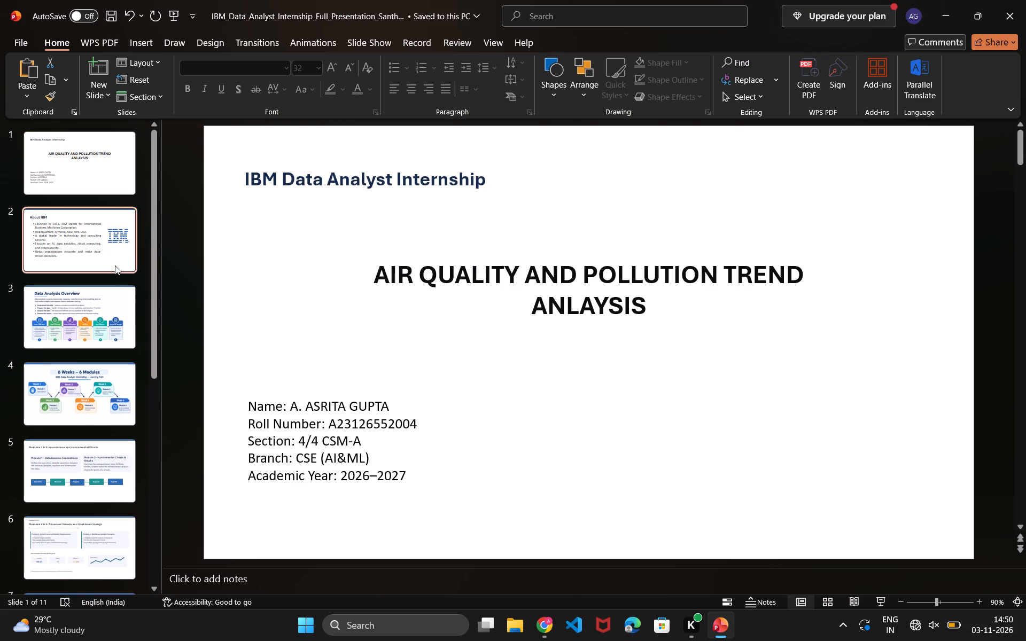
left_click(245, 128)
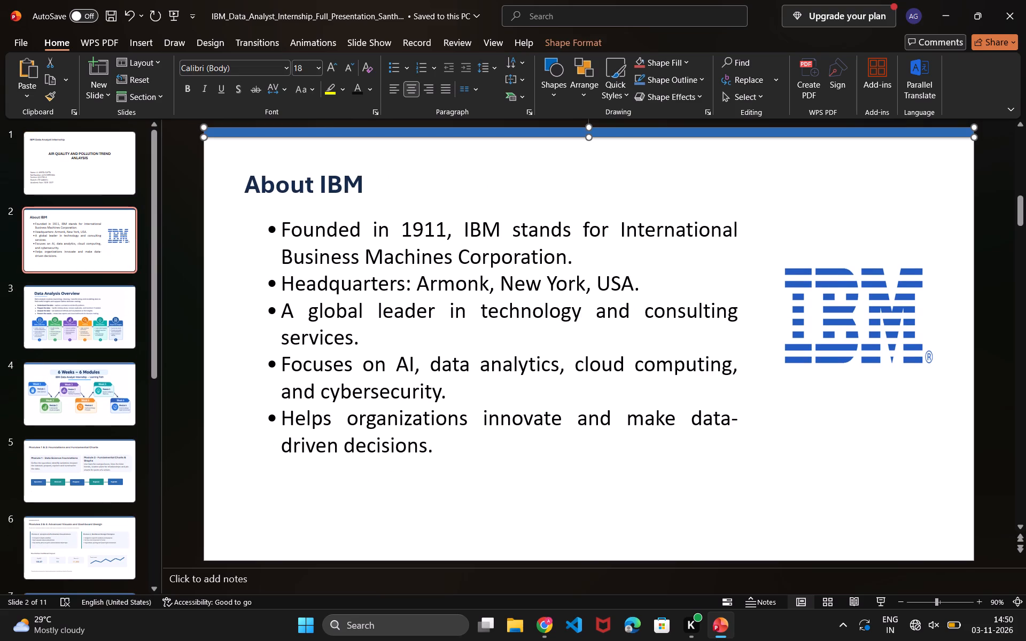
key("BackSpace")
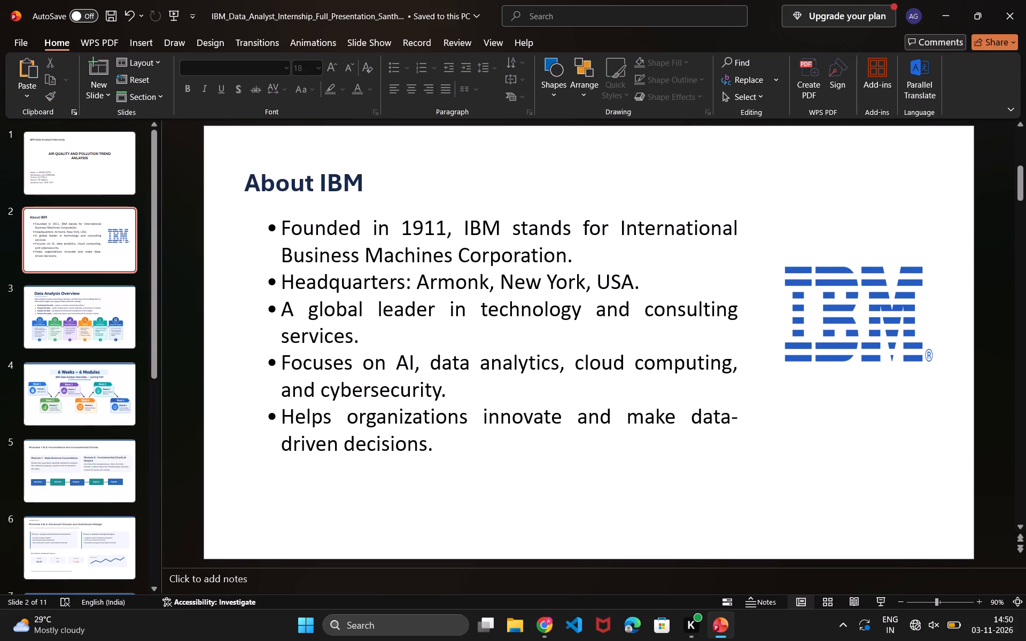
left_click(593, 544)
key("Down")
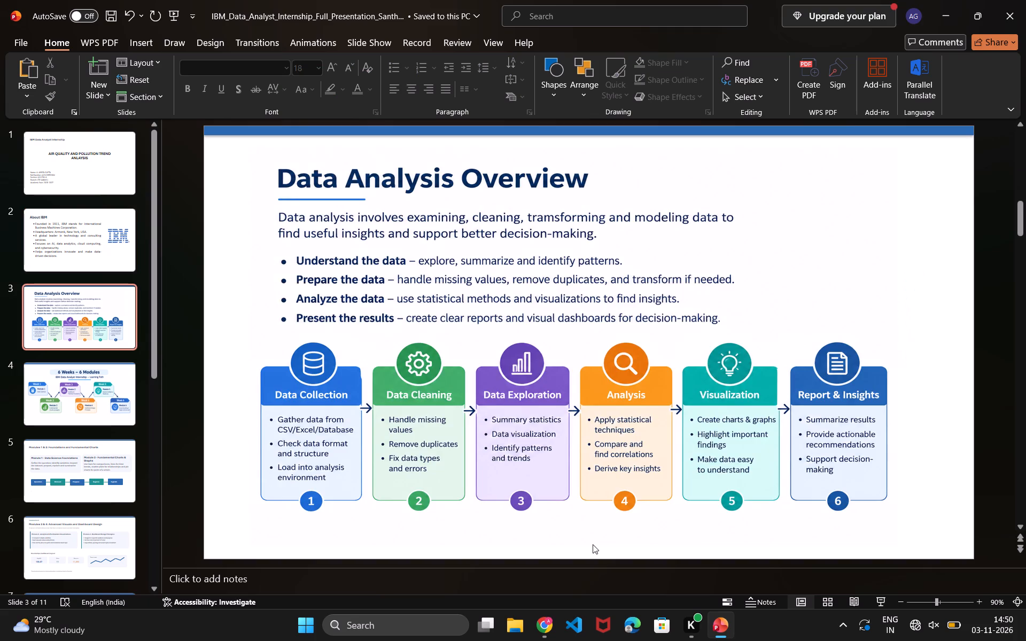
left_click(687, 132)
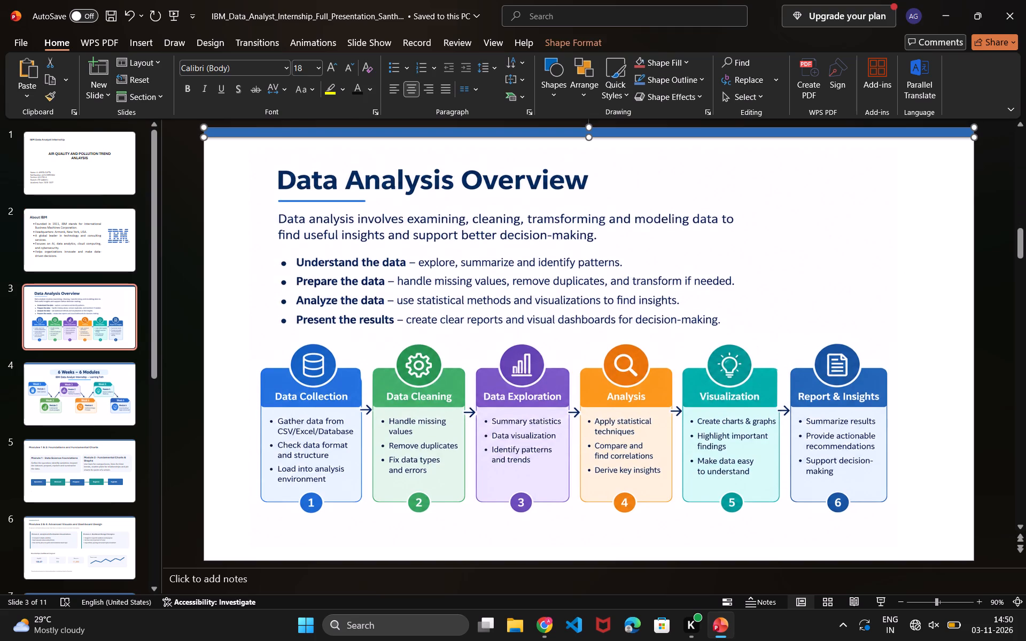
key("BackSpace")
left_click(960, 478)
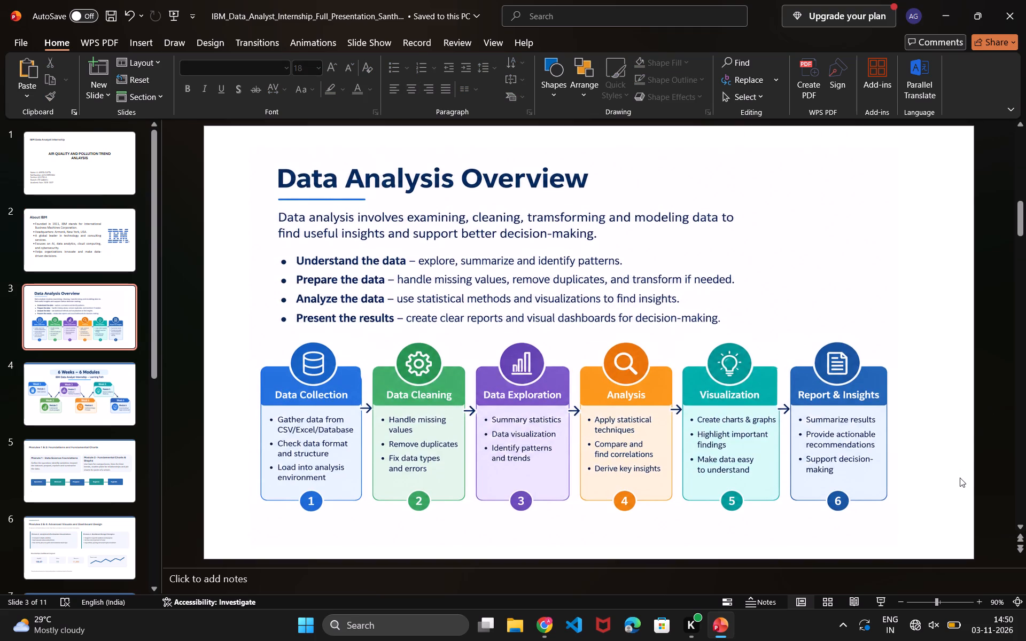
key("Down")
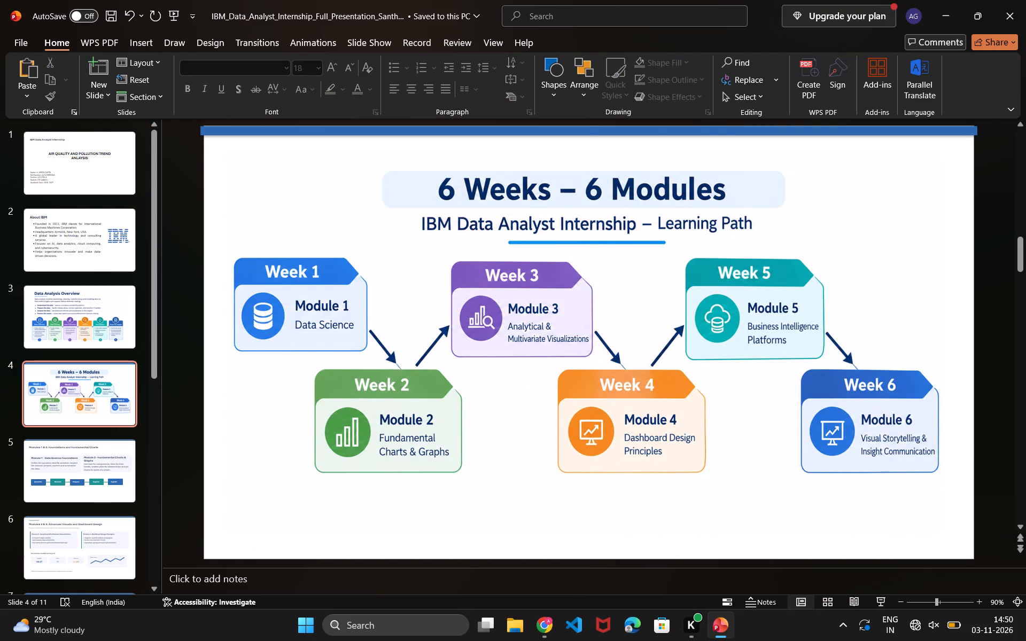
left_click(761, 136)
key("BackSpace")
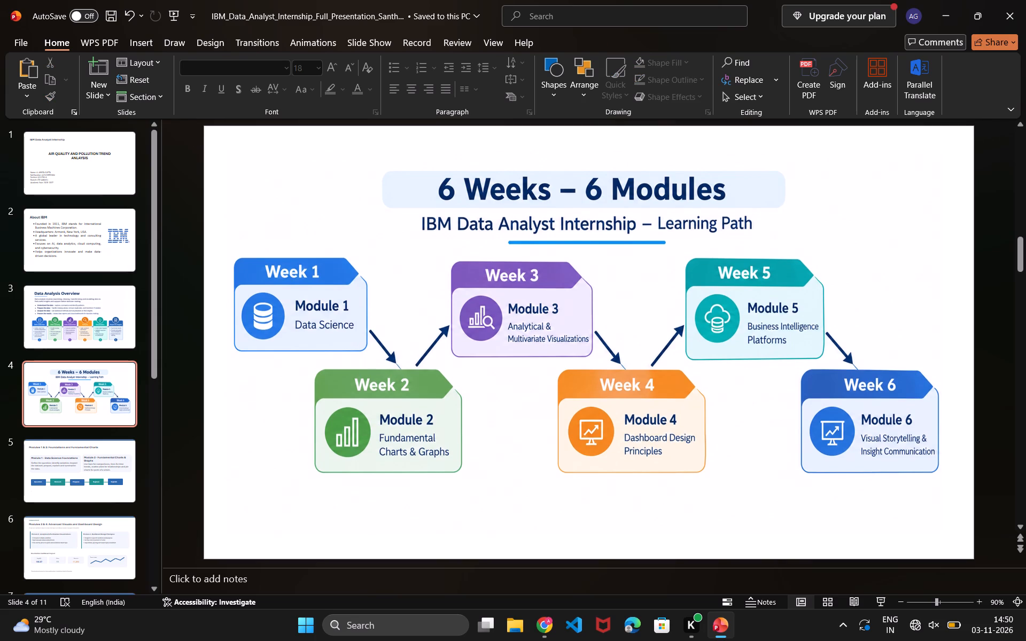
Delete the blue top bar from slides 5, 6 and 7, which cover Modules 1 to 6.
key("Down")
left_click(760, 132)
key("Down")
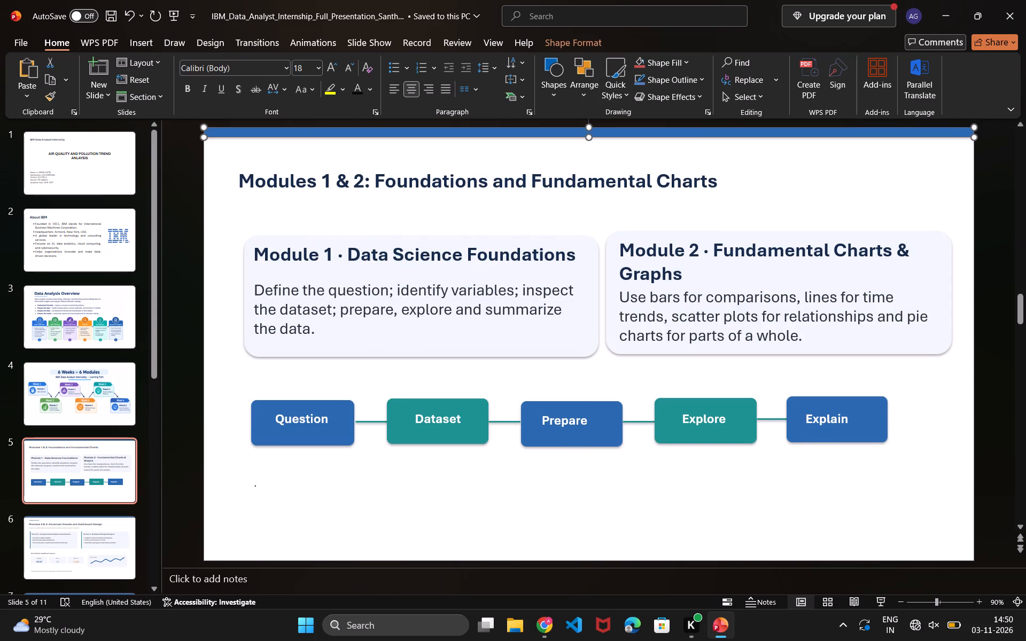
key("BackSpace")
key("Down")
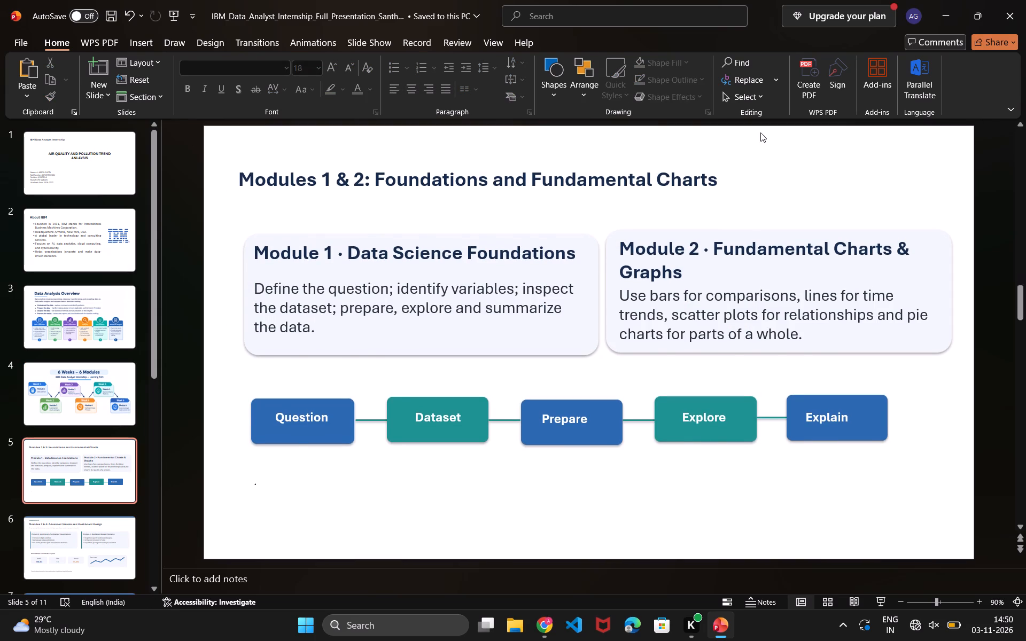
key("BackSpace")
left_click(760, 132)
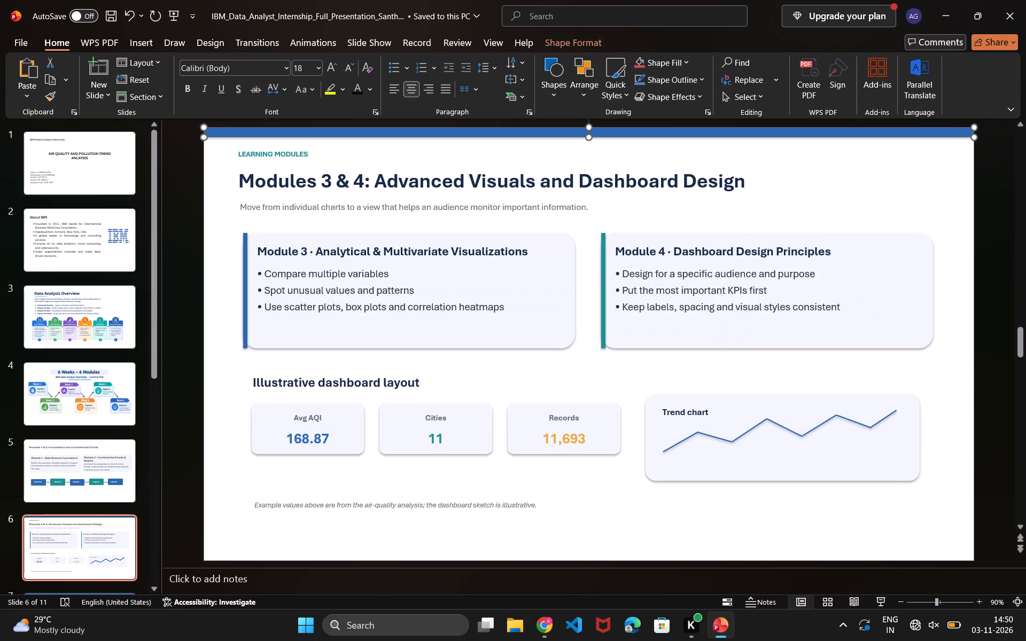
key("BackSpace")
key("Down")
left_click(760, 132)
key("BackSpace")
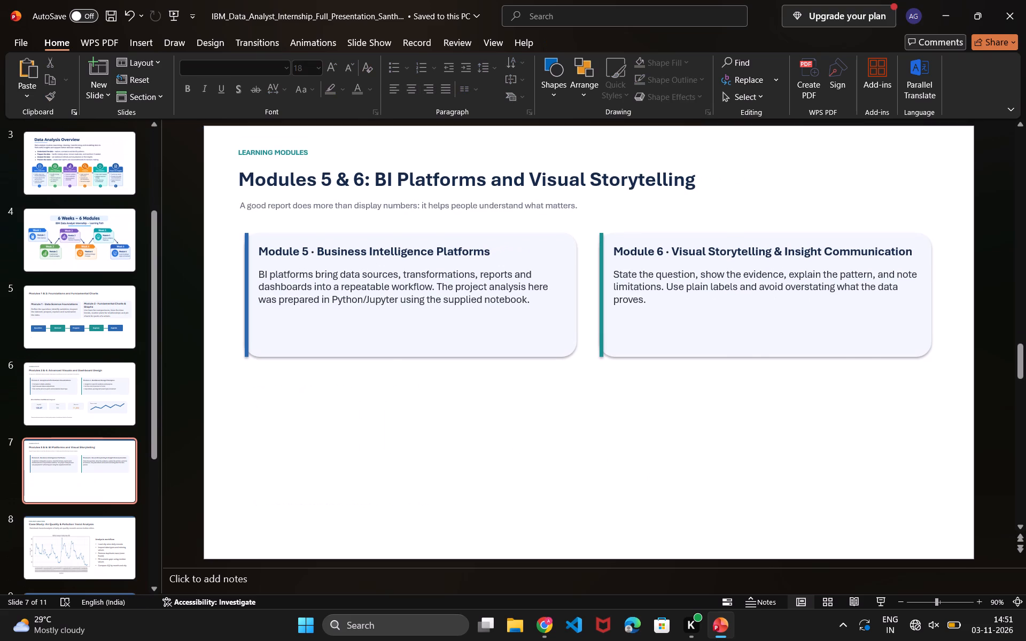
Delete the blue top bar from slides 8 to 11, from the case study to the closing slide.
key("Down")
left_click(760, 132)
key("BackSpace")
key("Down")
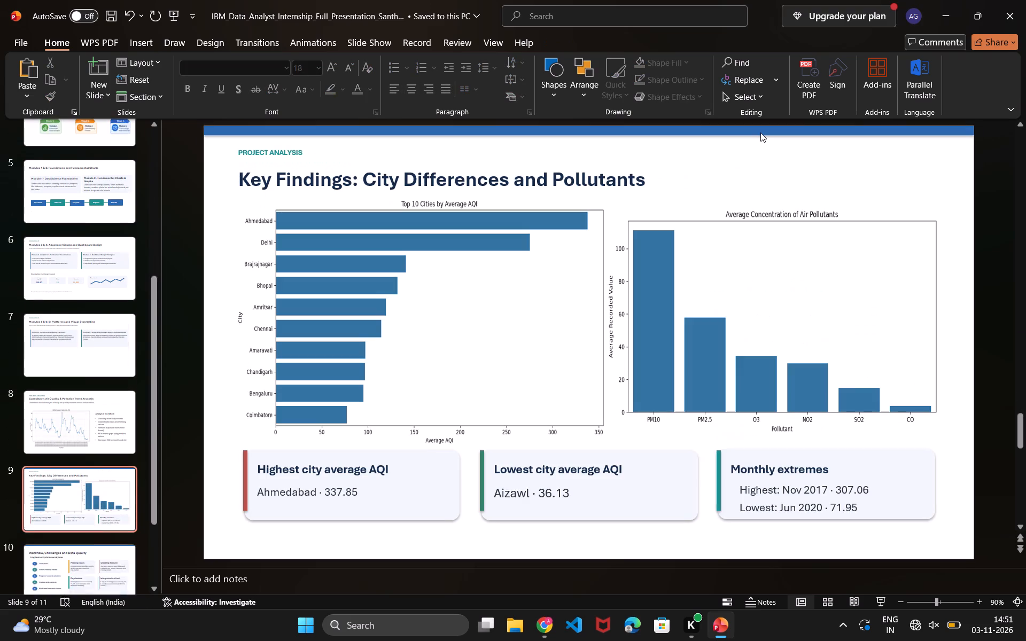
left_click(760, 132)
key("BackSpace")
key("Down")
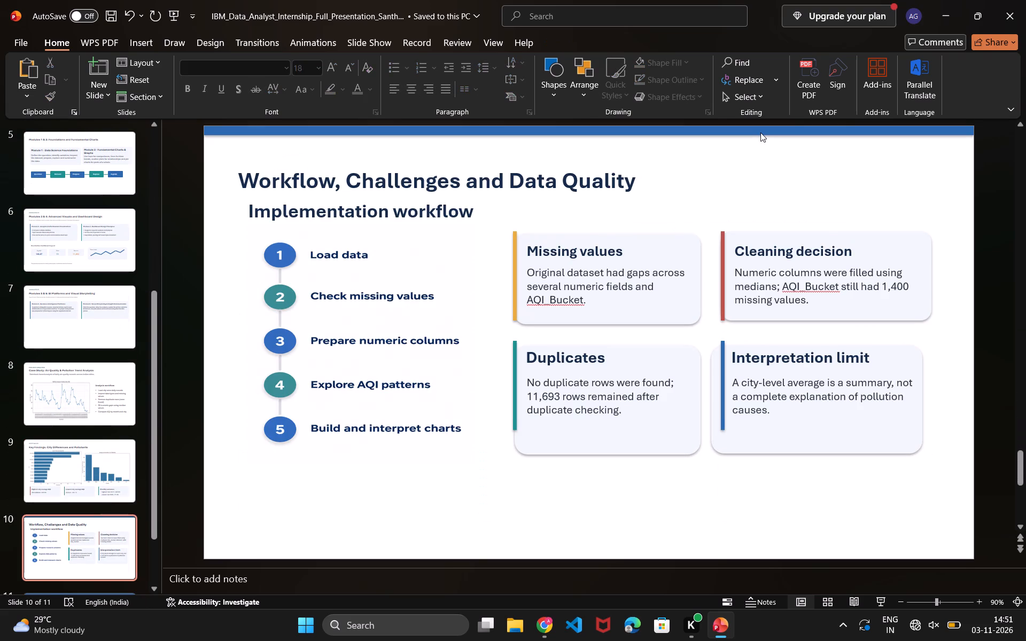
left_click(760, 132)
key("BackSpace")
key("Down")
left_click(760, 132)
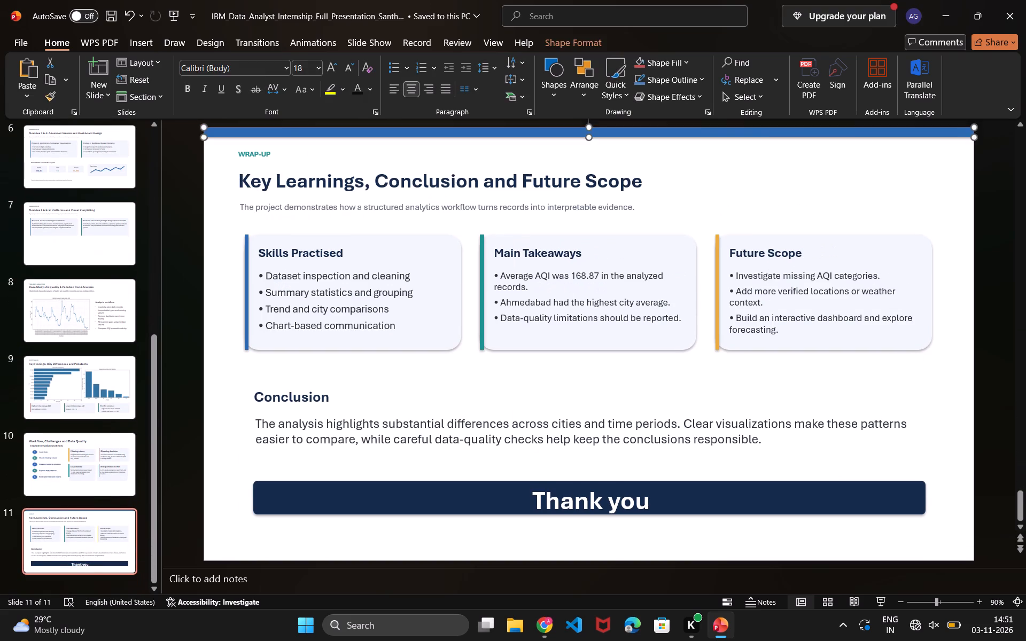
key("BackSpace")
key("Down")
key("Down")
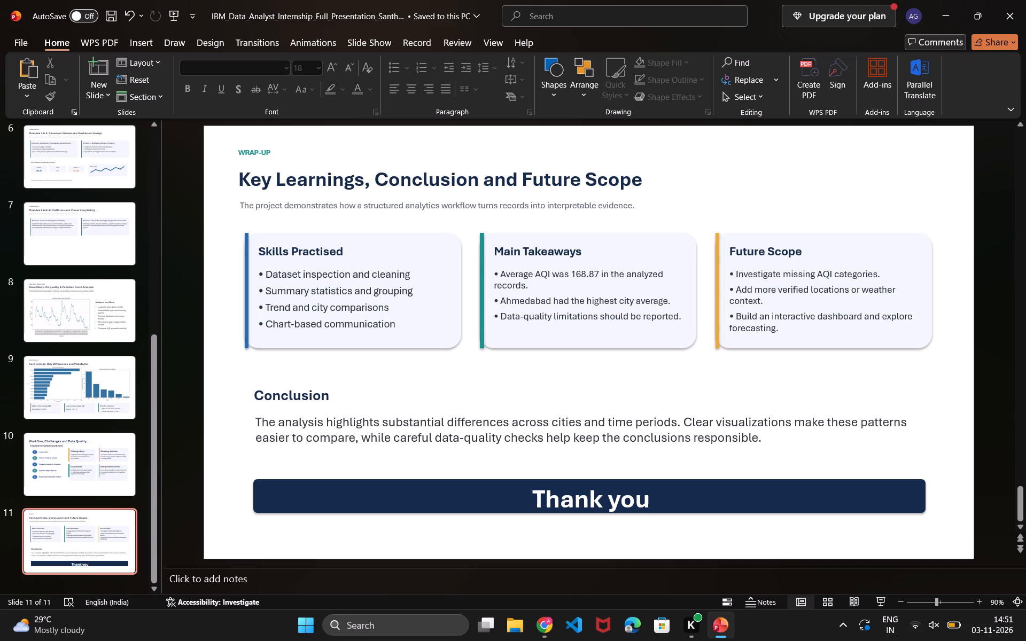
Centre the "Thank you" text box within the navy banner on the closing slide.
left_click(757, 500)
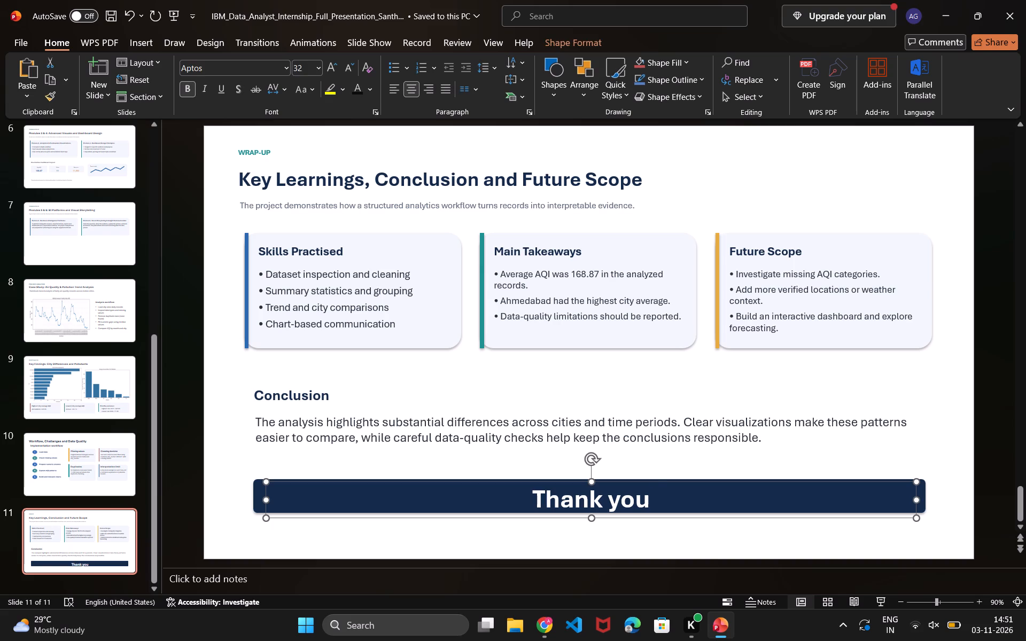
left_click(259, 493)
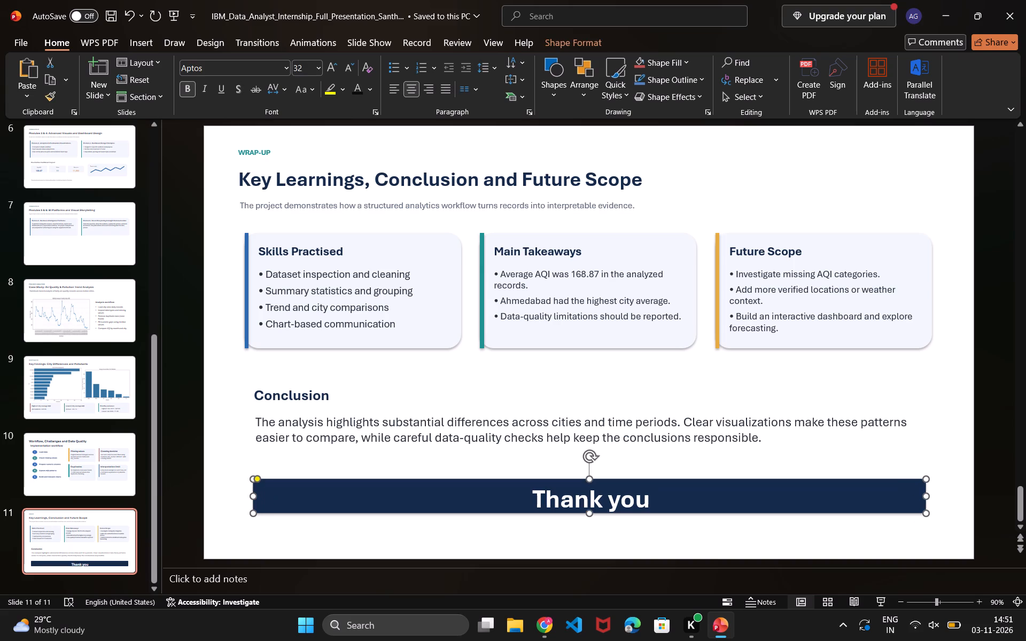
left_click(561, 502)
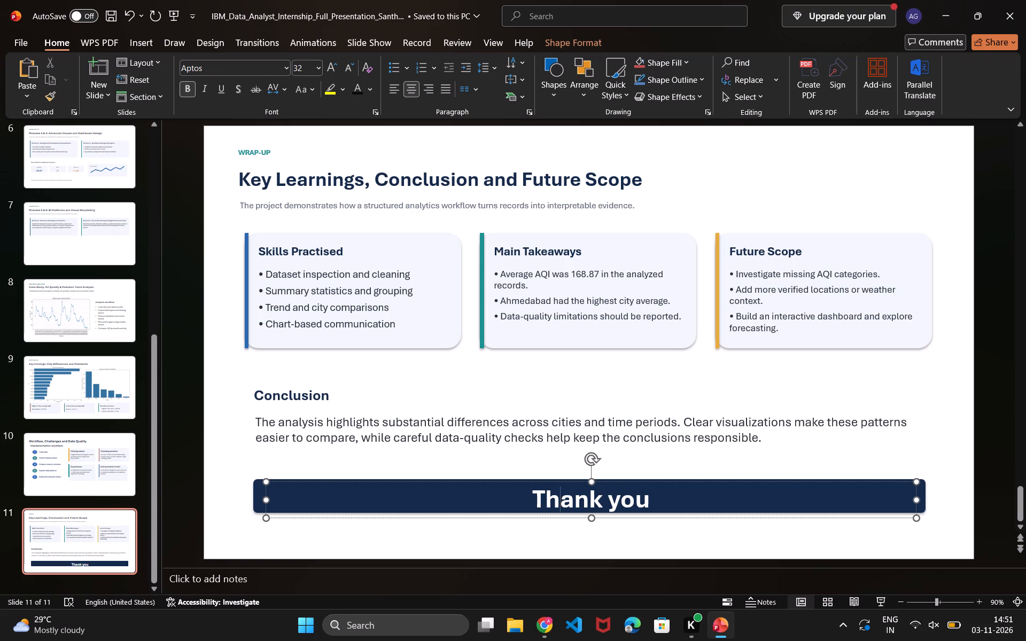
left_click(561, 482)
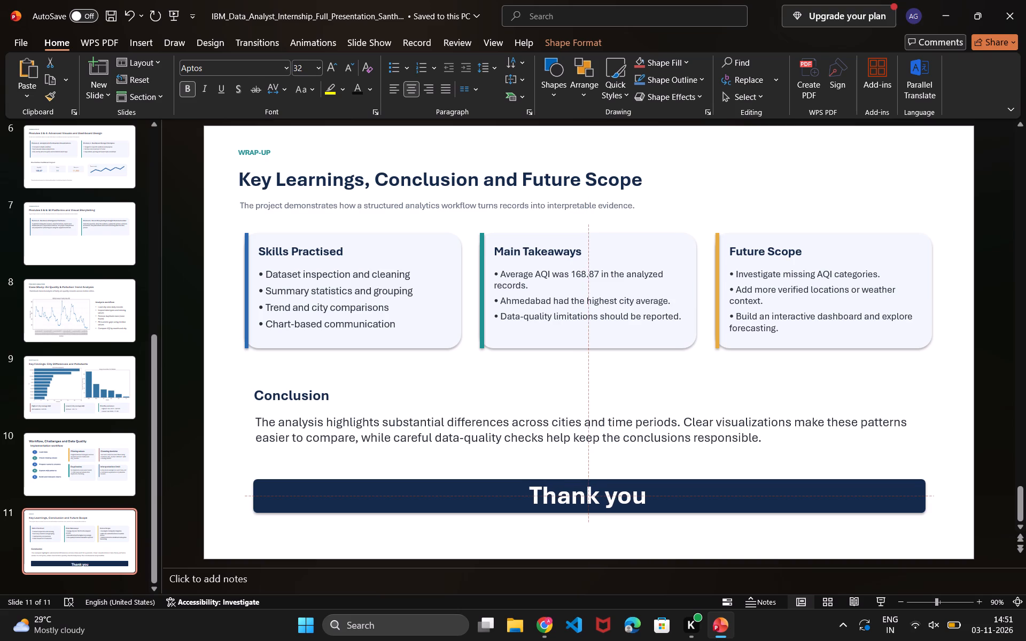
left_click(581, 552)
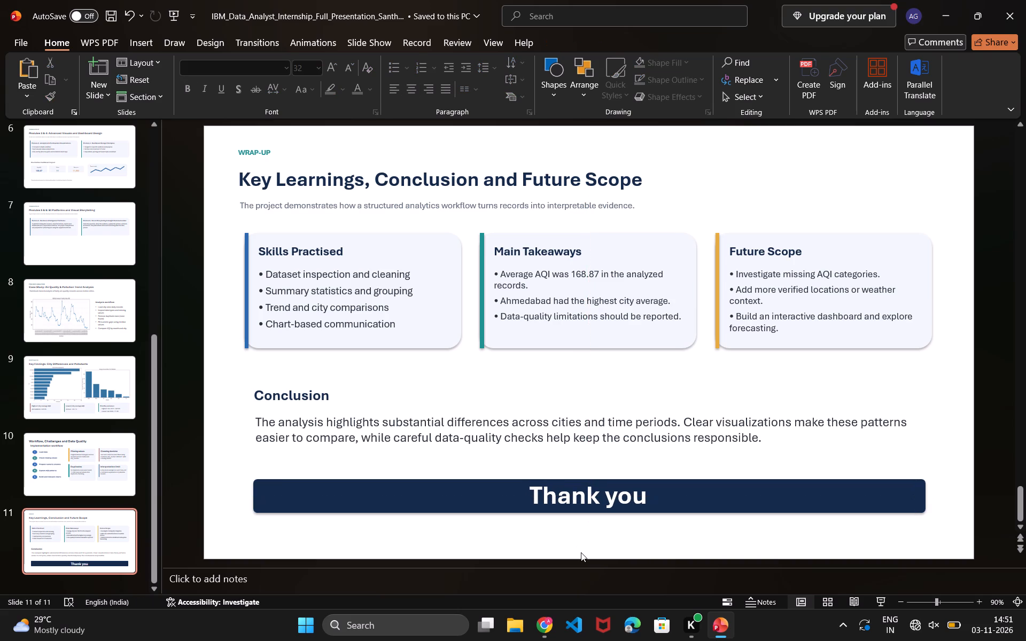
Set all five lines of student details on the title slide to font size 16.
key("Up")
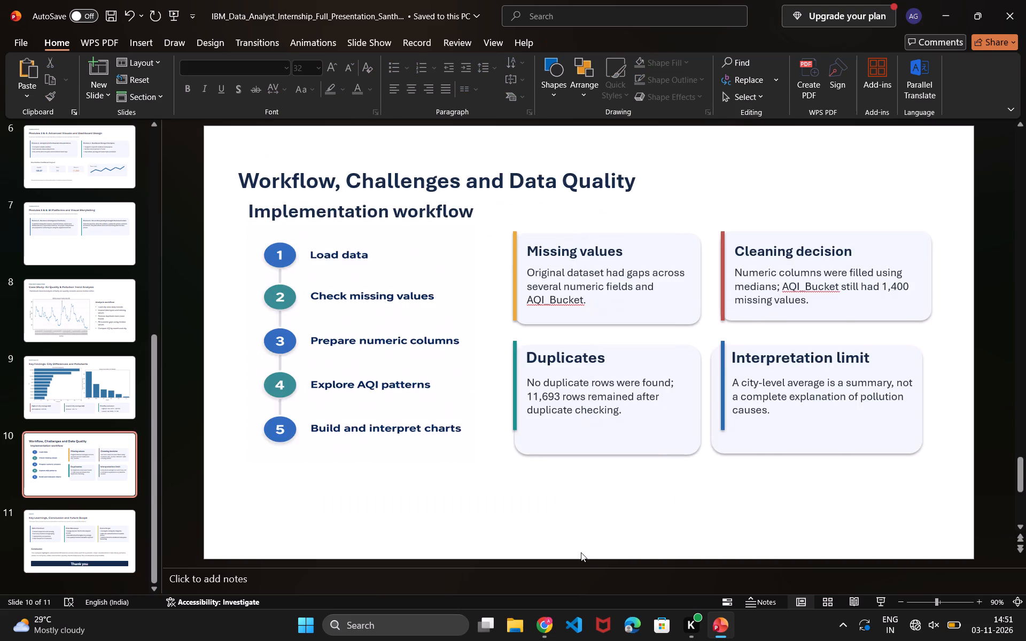
key("Up")
key("Up")
key("Up")
key("Up")
key("Up")
key("Up")
key("Up")
key("Up")
key("Up")
key("Up")
key("Up")
key("Up")
key("Up")
key("Up")
key("Up")
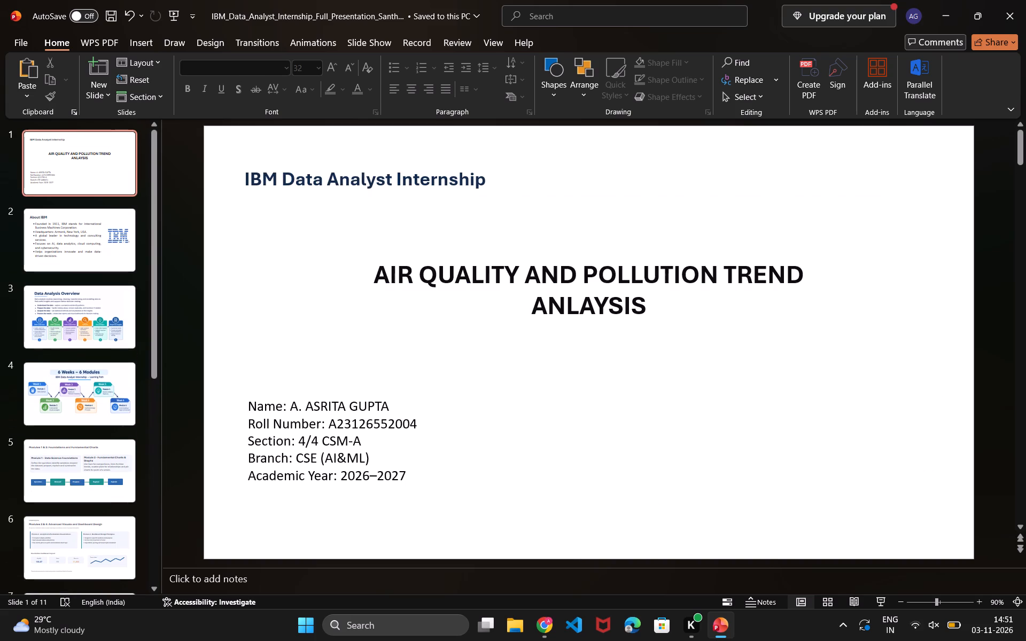
left_click(305, 415)
left_click_drag(250, 408, 417, 465)
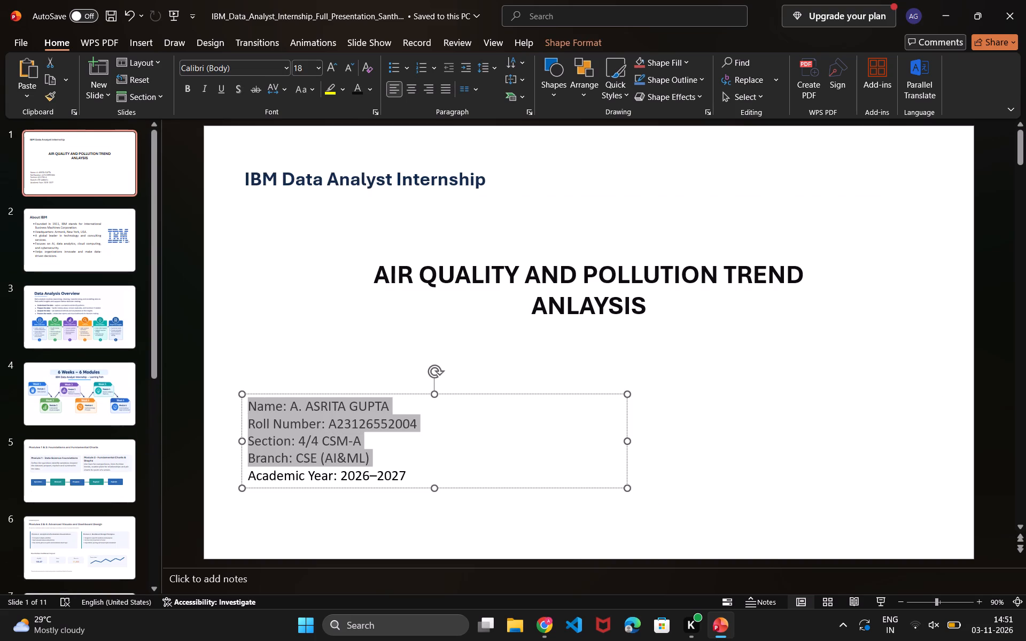
left_click_drag(417, 465, 424, 474)
left_click(323, 69)
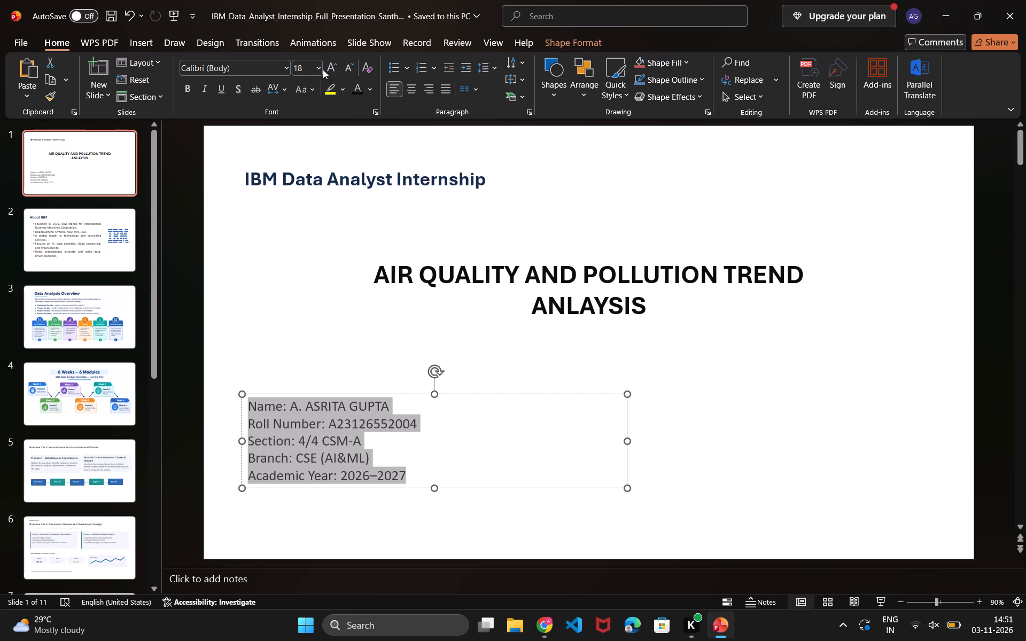
left_click(320, 67)
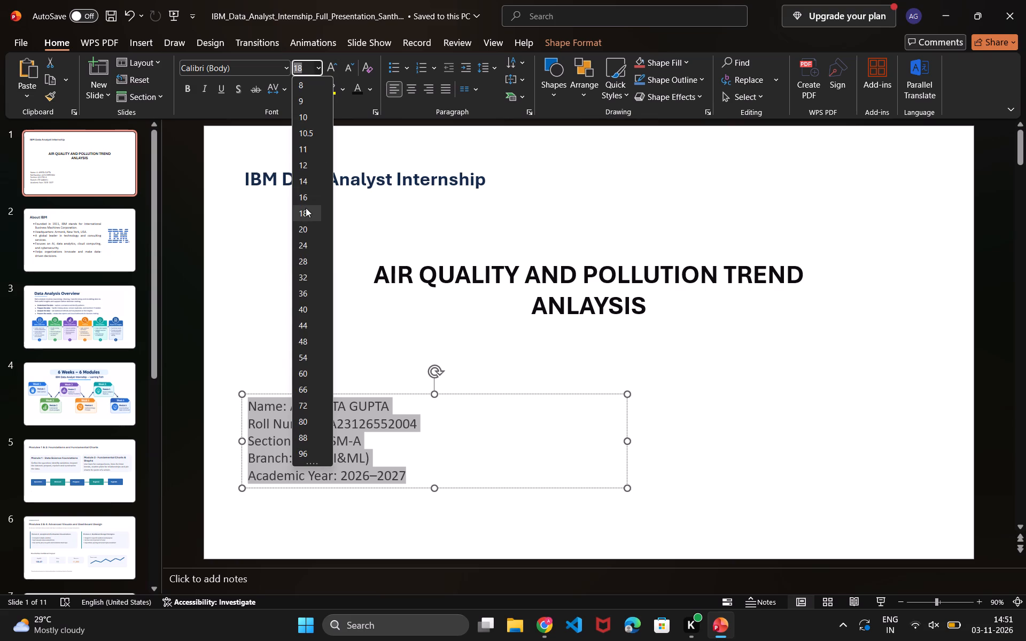
left_click(305, 198)
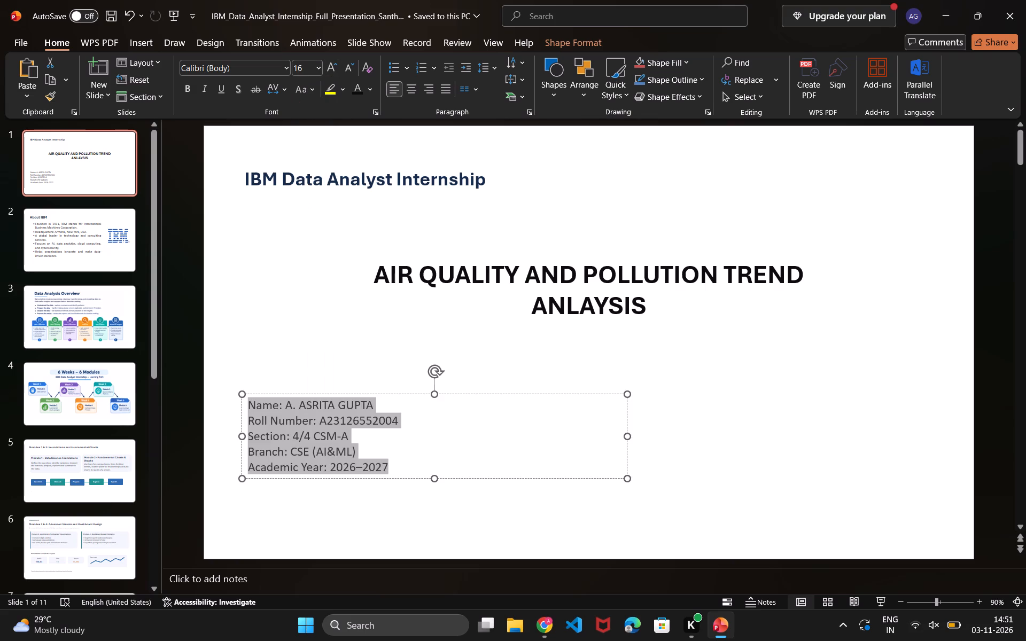
left_click(392, 343)
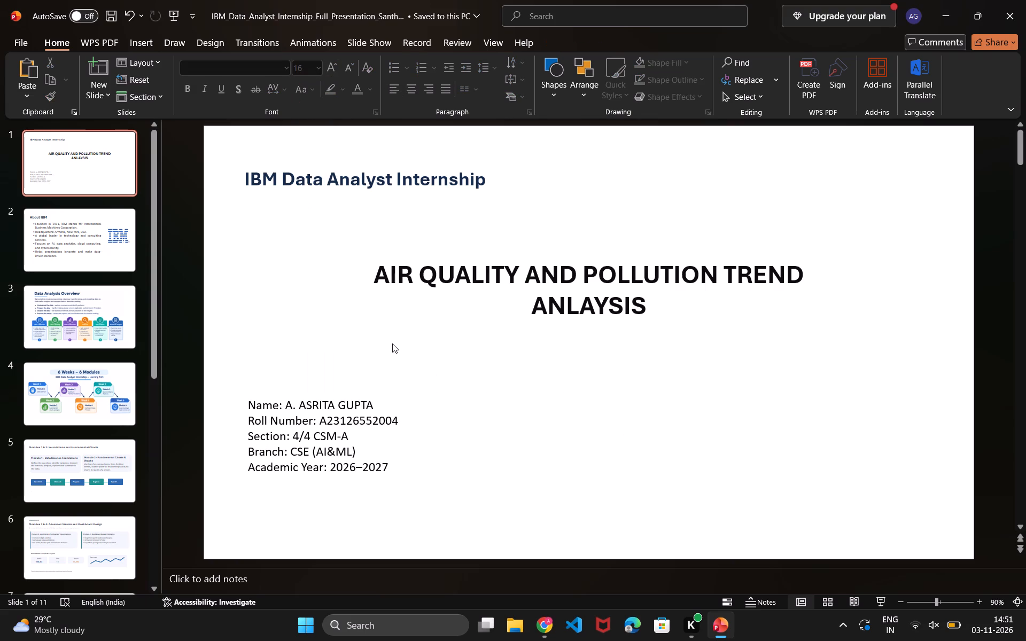
Move the student details text box lower on the title slide, keeping it aligned with the left edge of the IBM Data Analyst Internship heading.
left_click(365, 412)
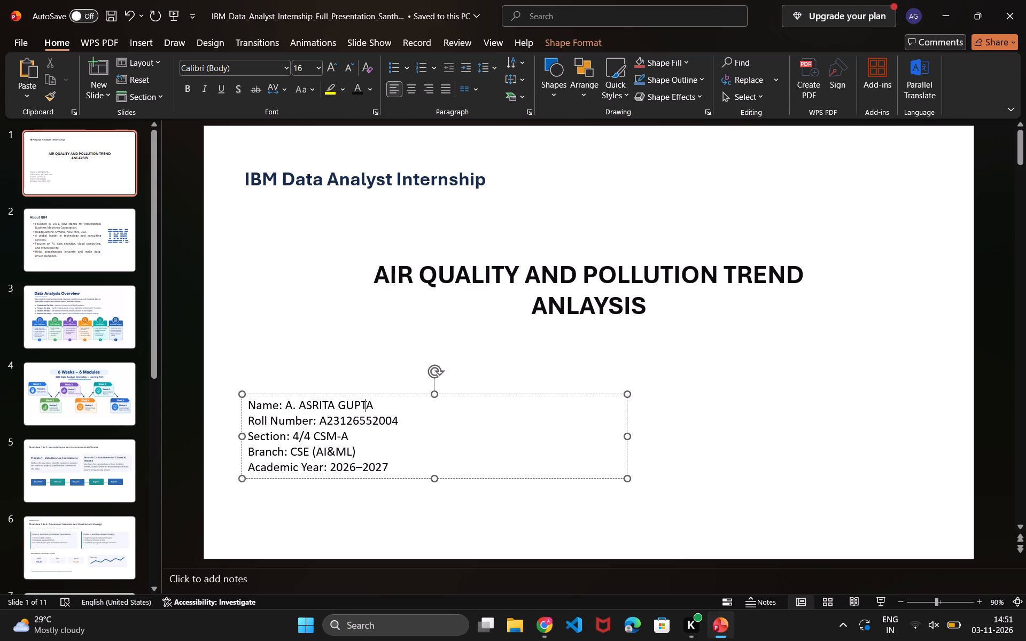
left_click_drag(360, 393, 357, 416)
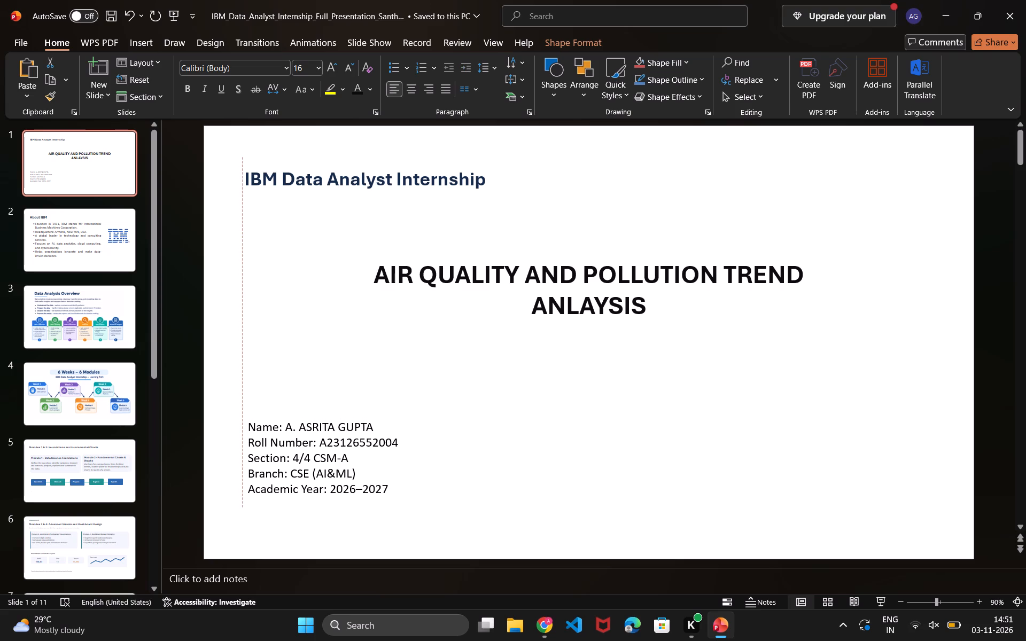
left_click_drag(357, 416, 356, 428)
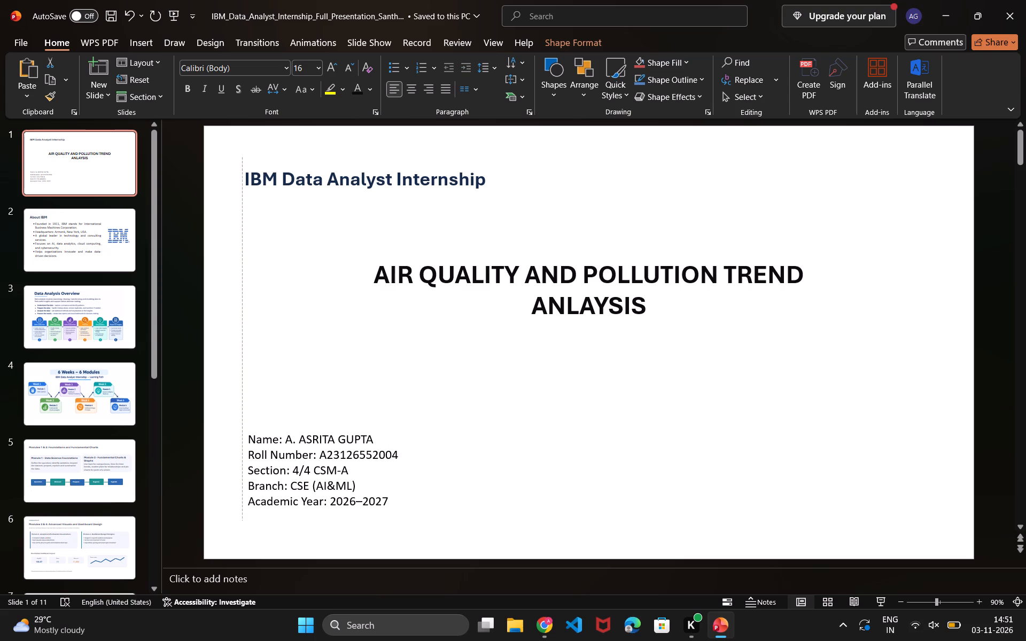
left_click_drag(356, 428, 359, 421)
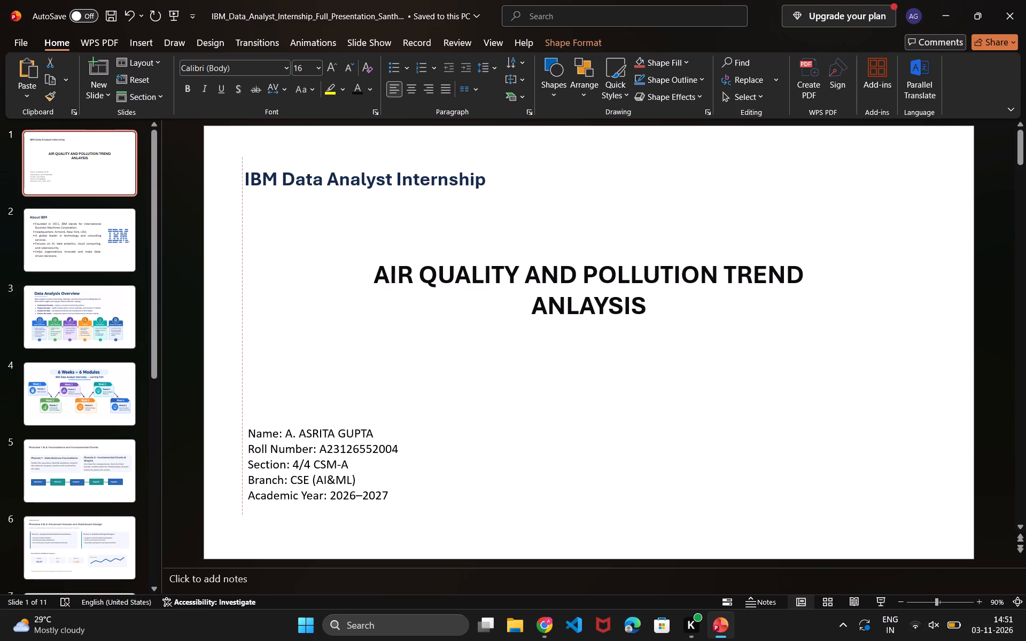
left_click_drag(359, 421, 358, 433)
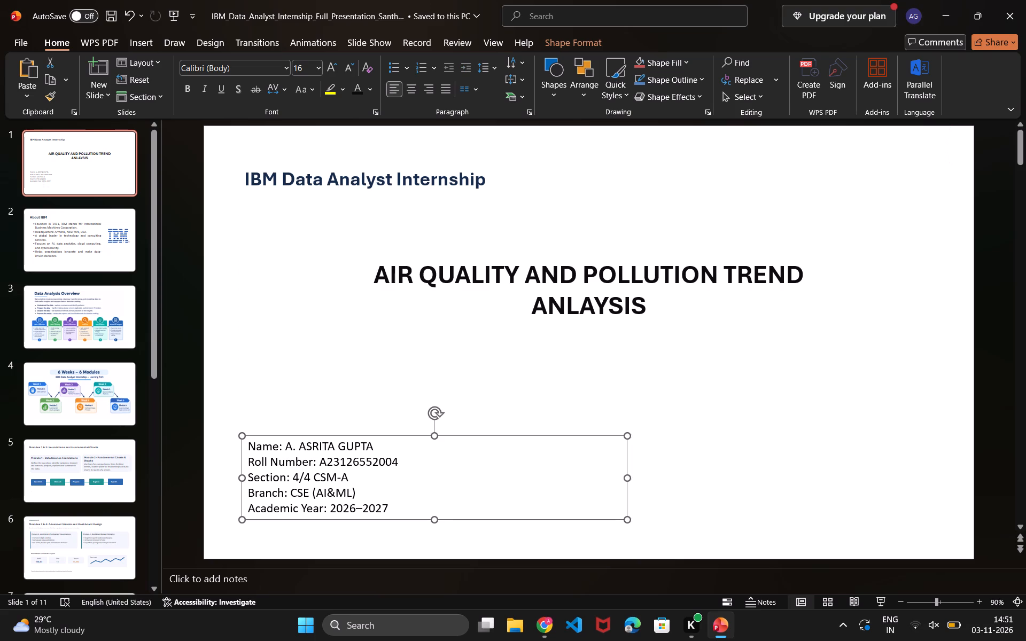
left_click(375, 380)
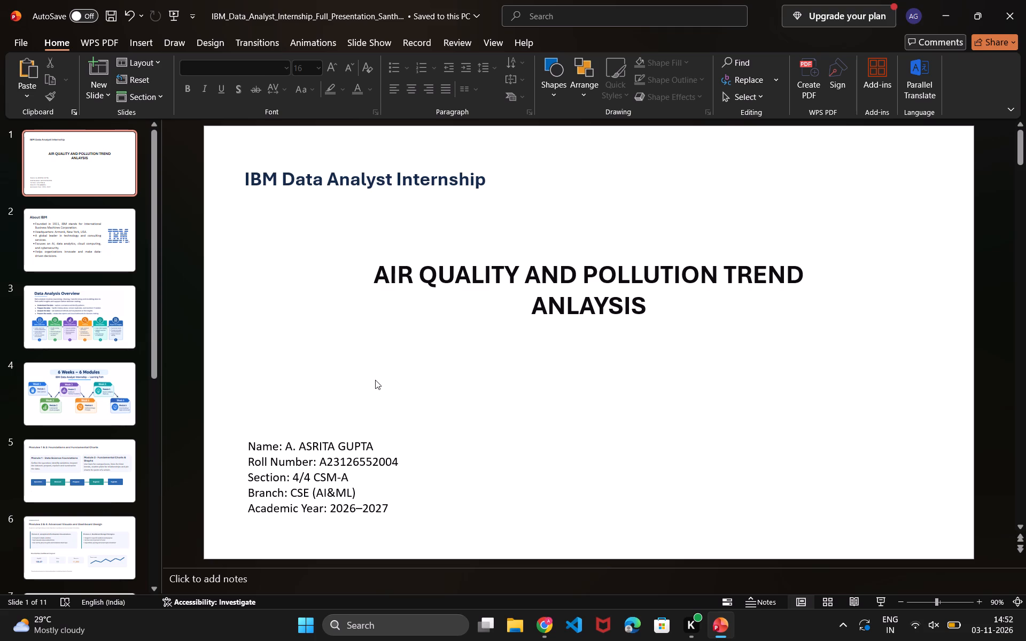
Review the About IBM and Data Analysis Overview slides, checking the blue underline beneath the overview title.
key("Down")
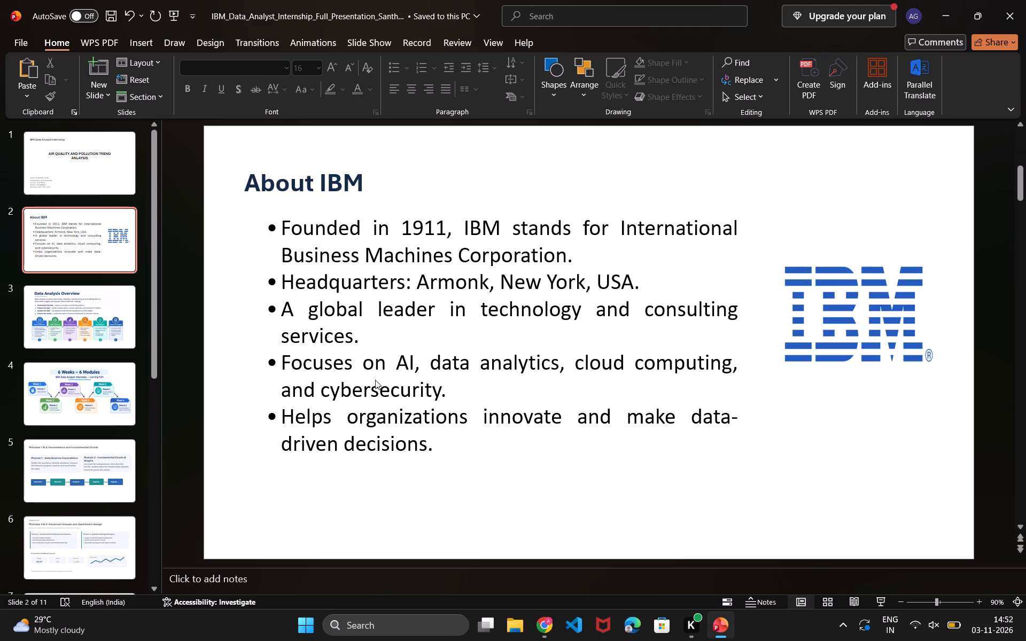
left_click(282, 167)
left_click(209, 265)
key("Down")
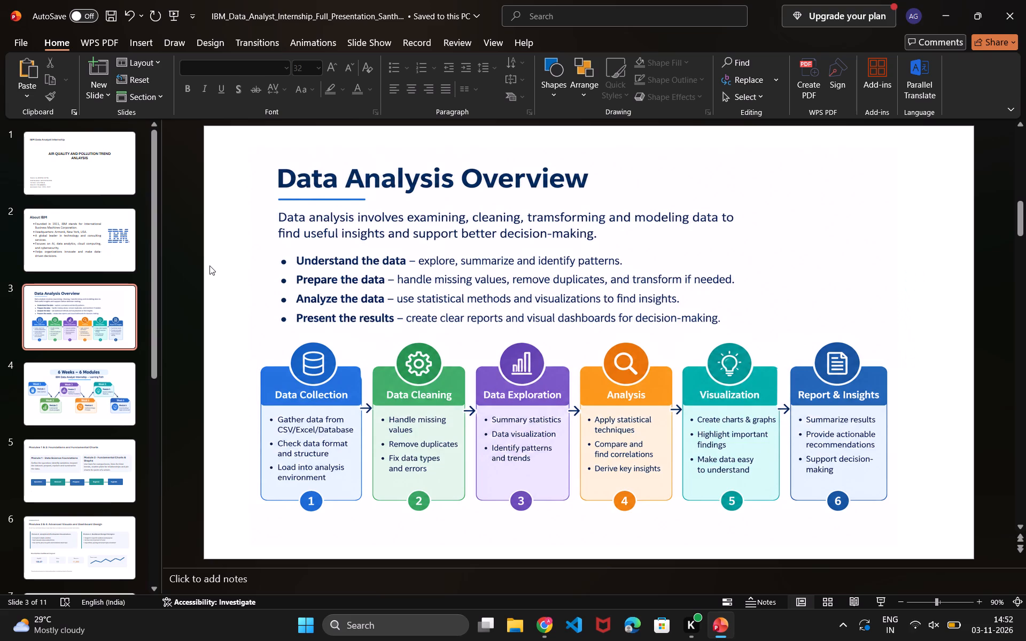
left_click(278, 198)
left_click(287, 198)
left_click(290, 201)
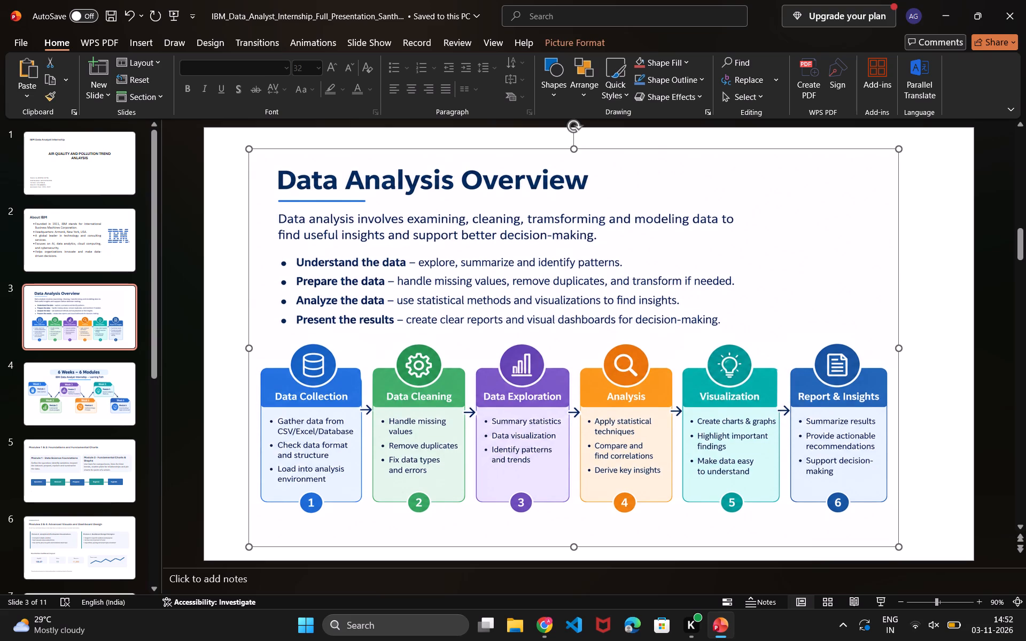
left_click(347, 217)
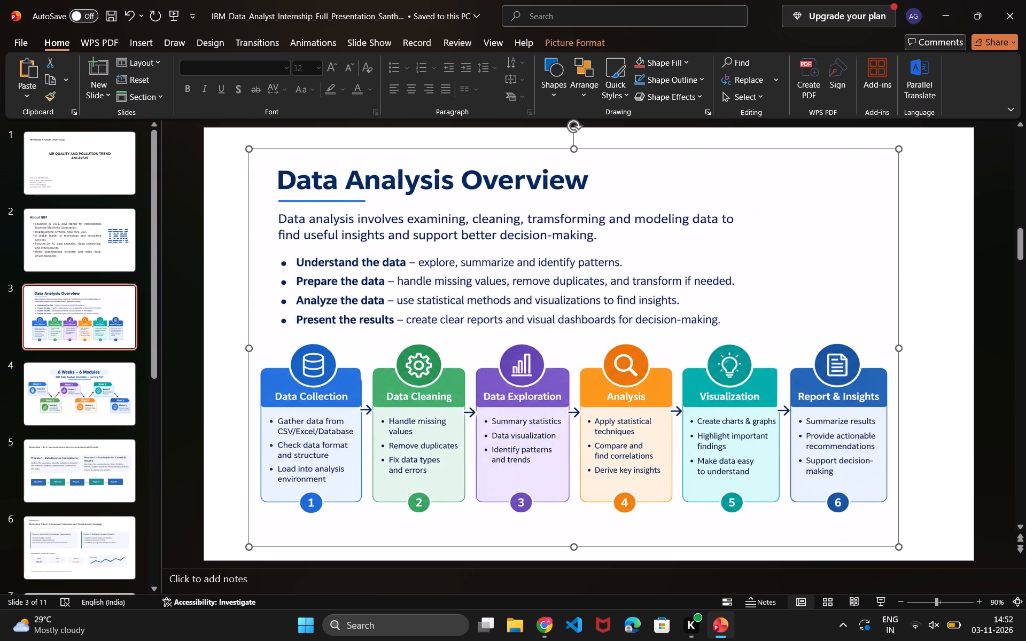
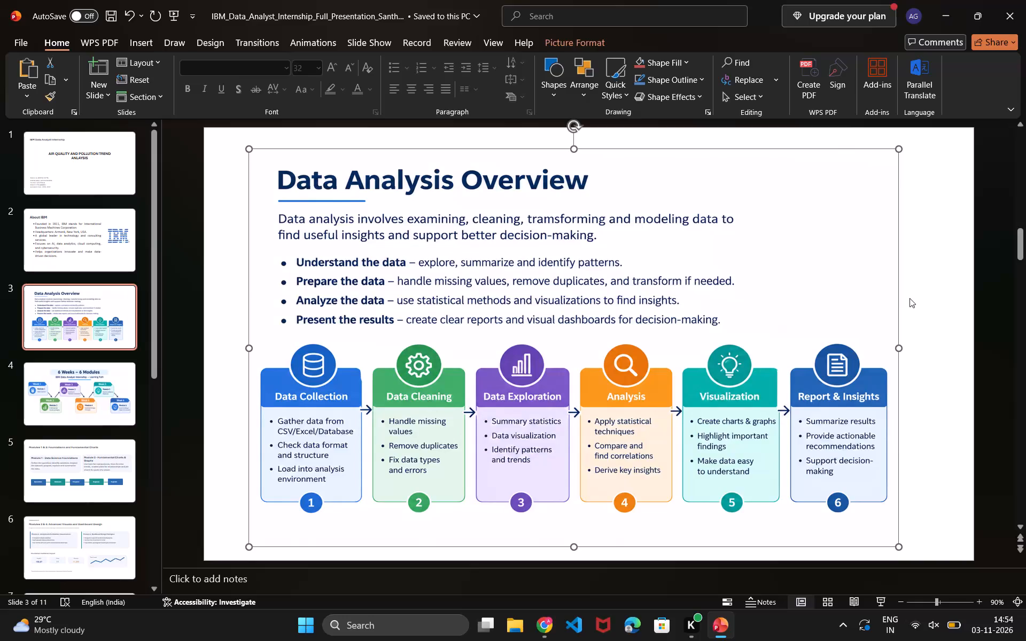
left_click(910, 298)
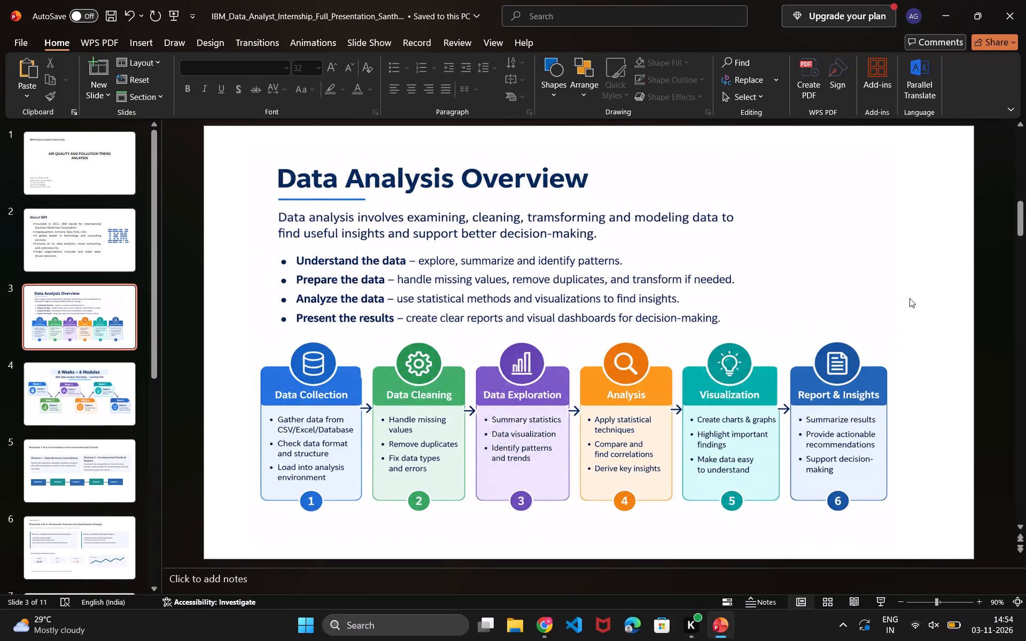
key("Up")
key("Up")
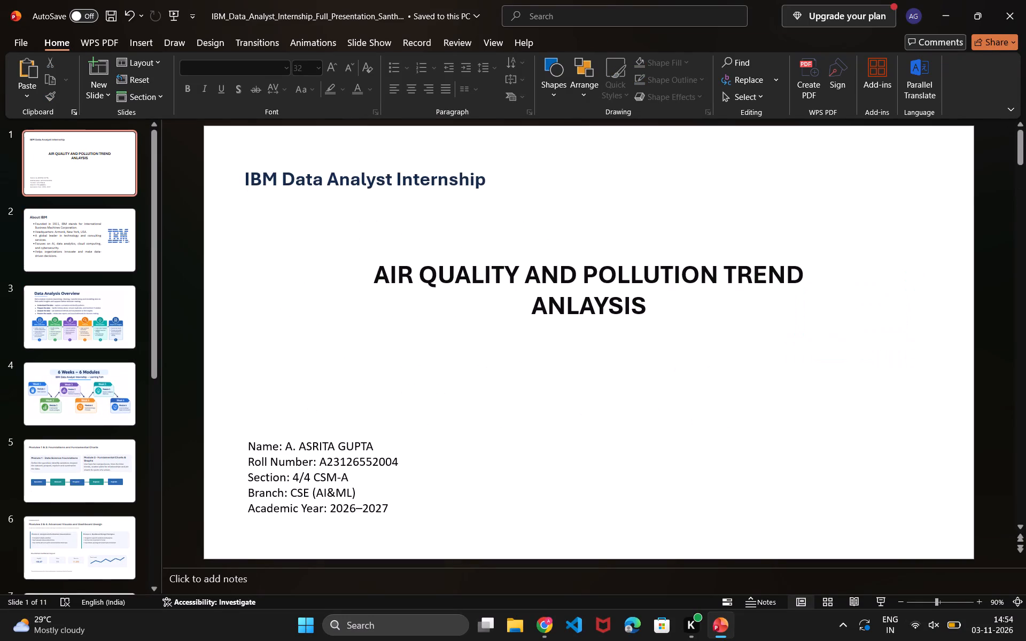
key("Down")
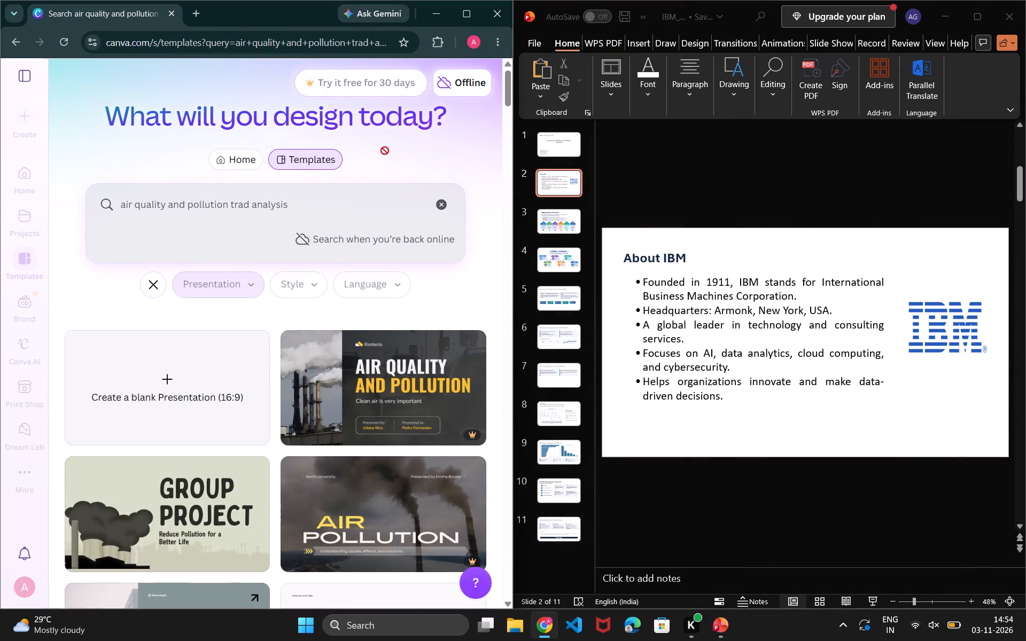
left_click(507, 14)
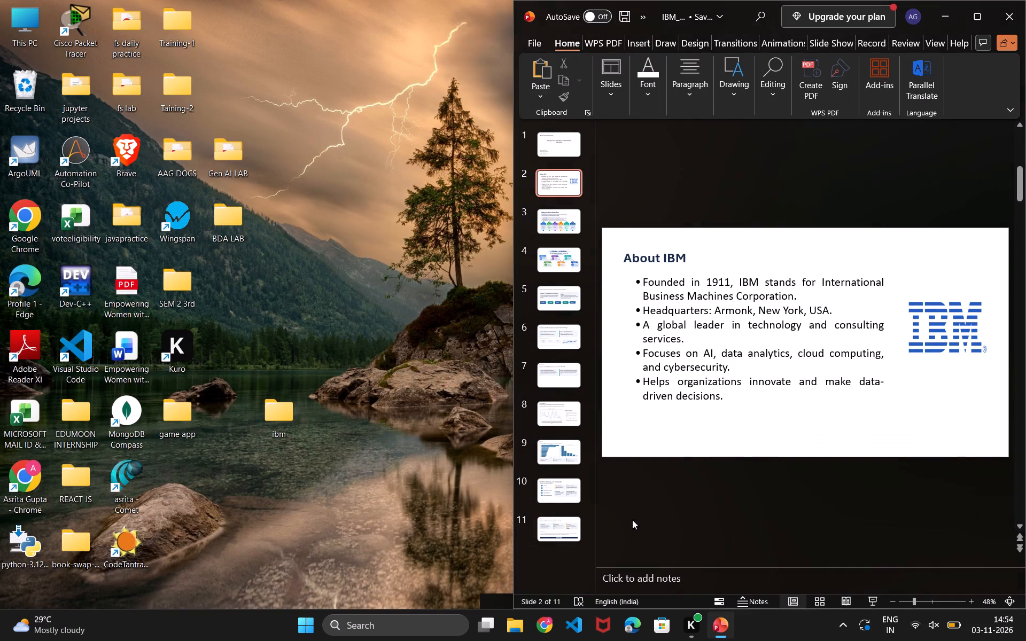
Open the IBMintership-ppt presentation from File Explorer's recent files and tile it beside the air quality presentation.
left_click(518, 630)
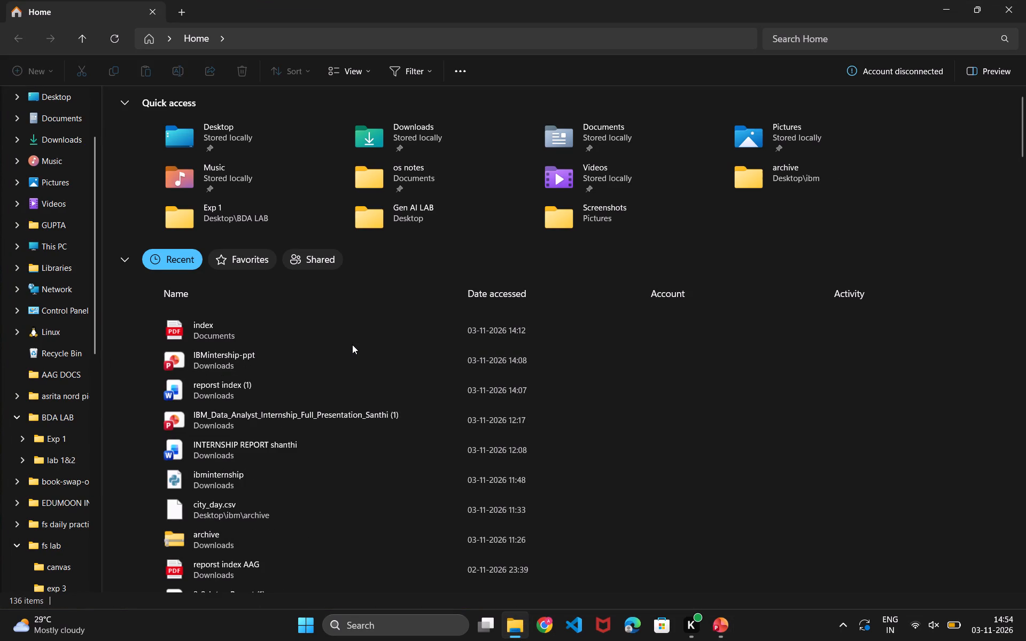
scroll(281, 550, "down", 1)
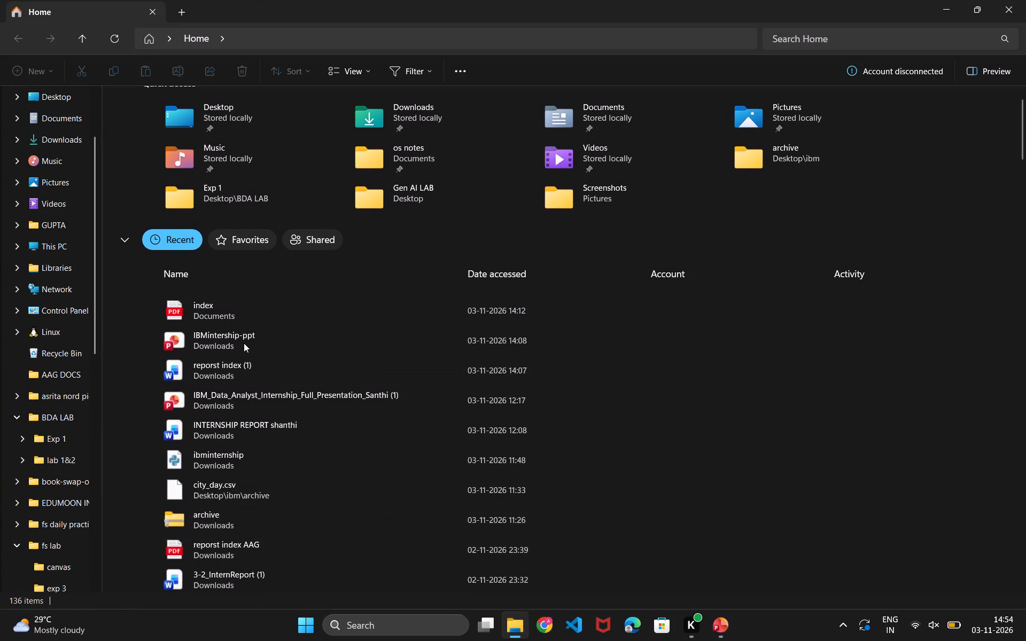
double_click(244, 342)
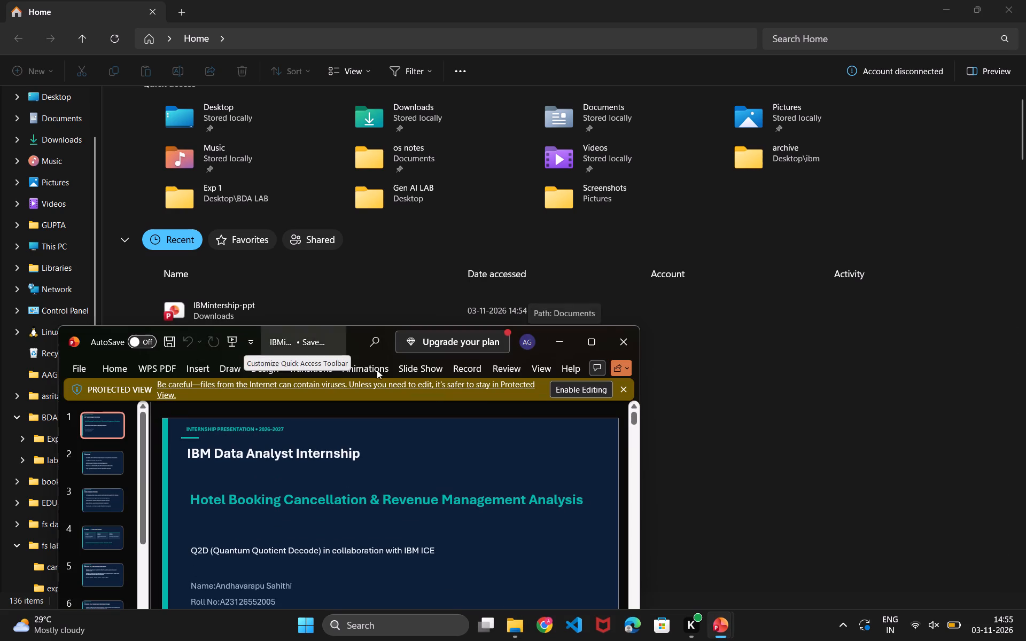
left_click(543, 426)
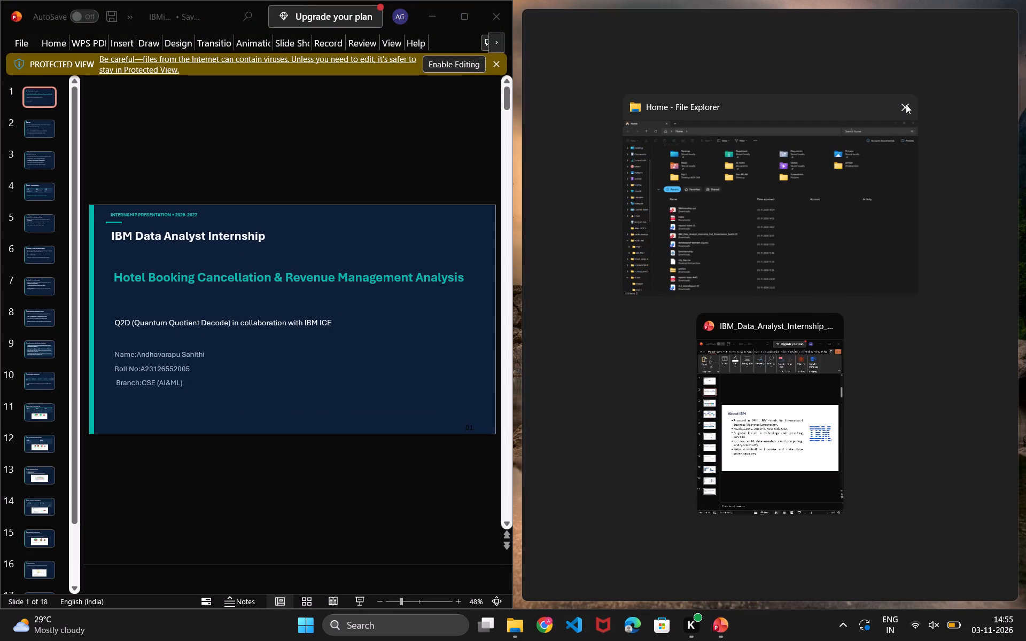
left_click(906, 104)
left_click(805, 284)
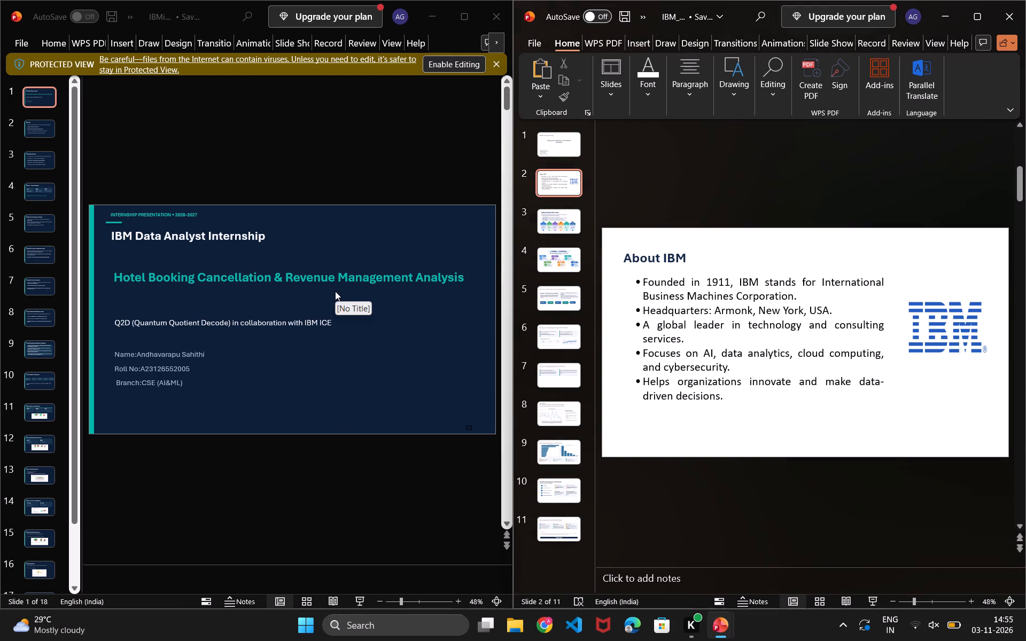
Show the About IBM slide in both presentations to compare their layouts.
key("Down")
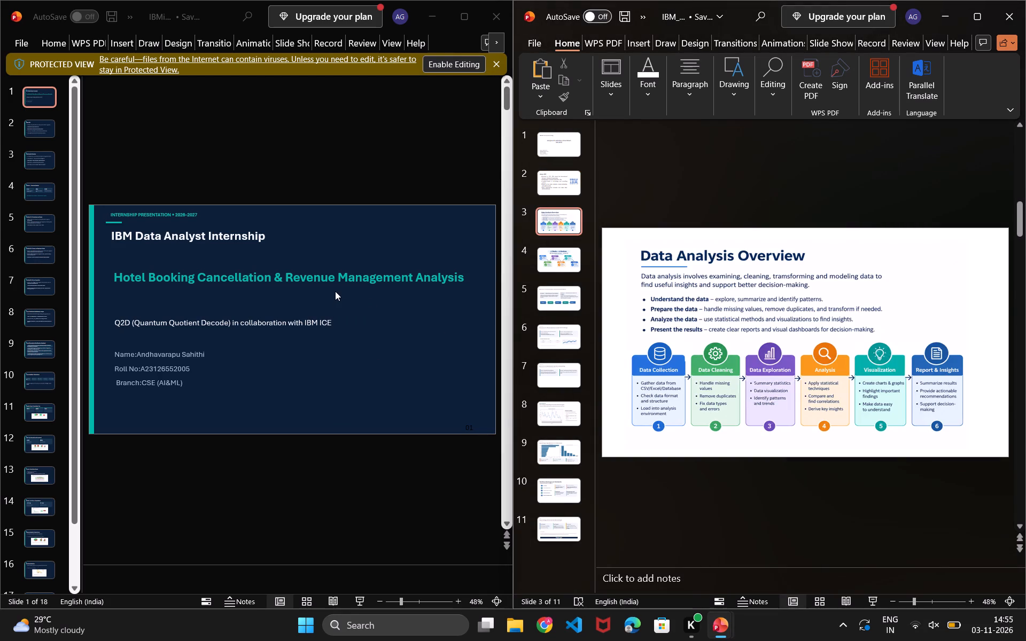
left_click(395, 466)
key("Down")
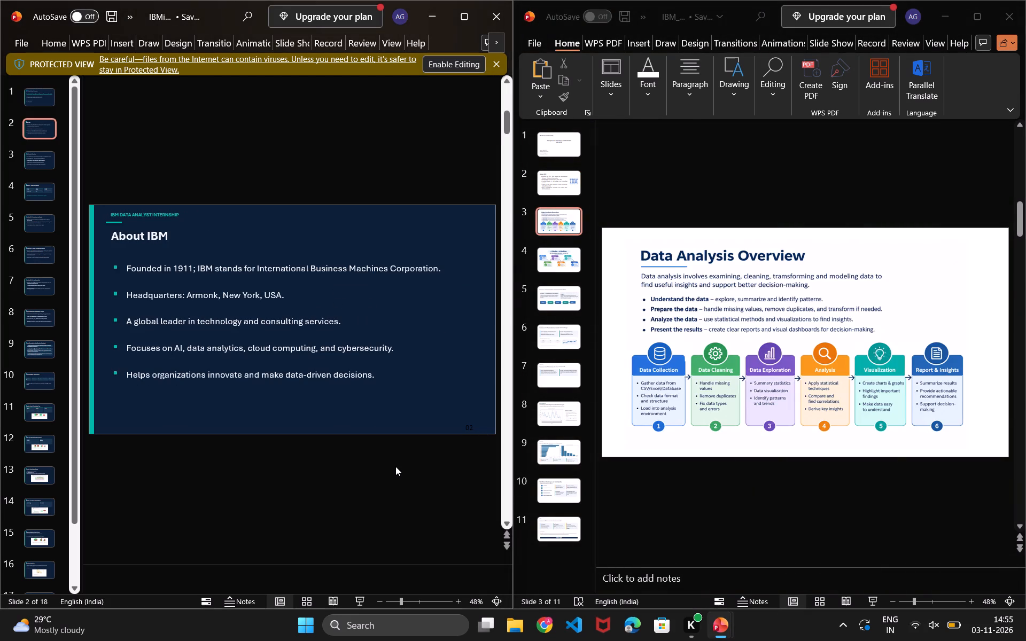
left_click(757, 491)
key("Up")
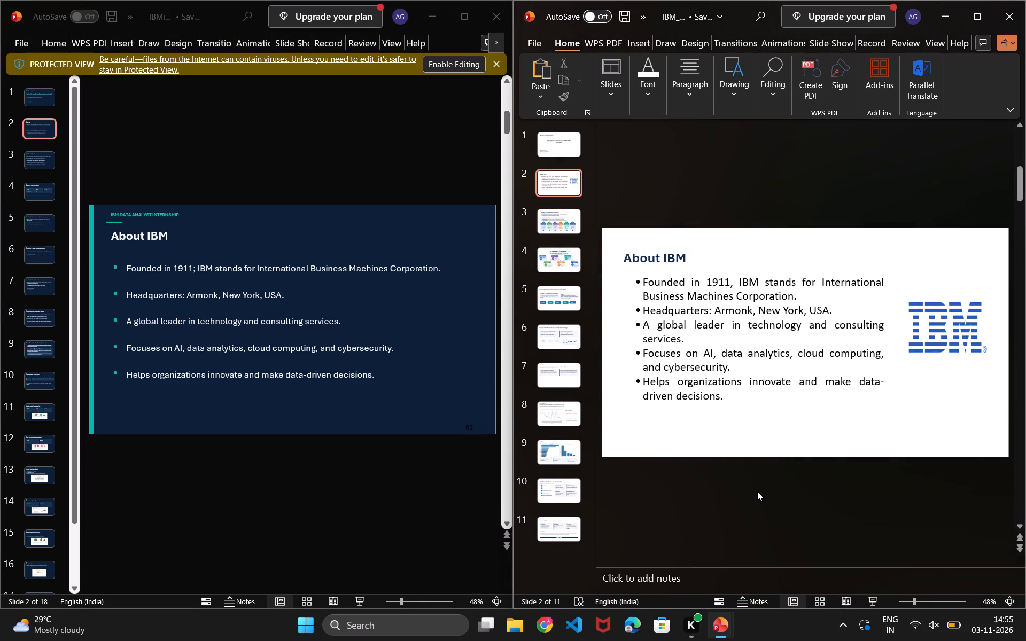
Inspect the font size of the About IBM heading in the air quality presentation.
left_click(622, 258)
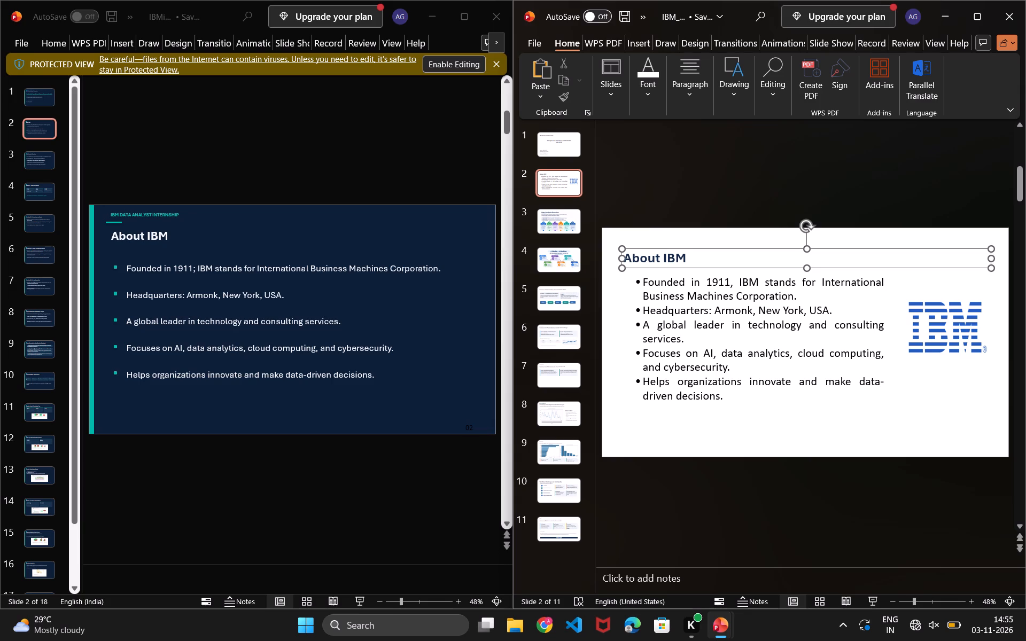
left_click_drag(628, 258, 656, 259)
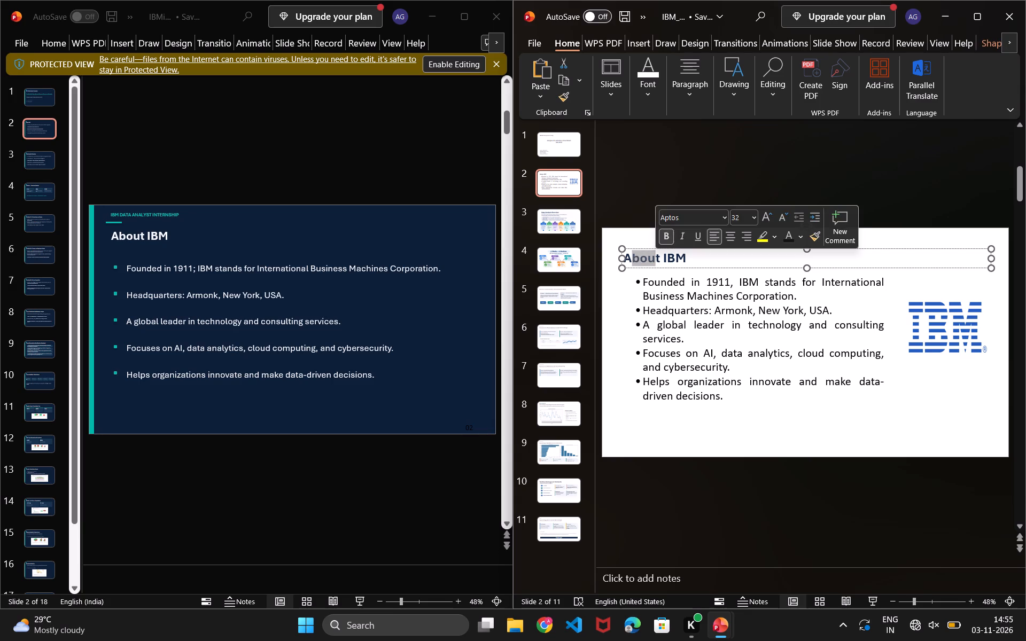
left_click(683, 261)
left_click_drag(689, 260, 671, 256)
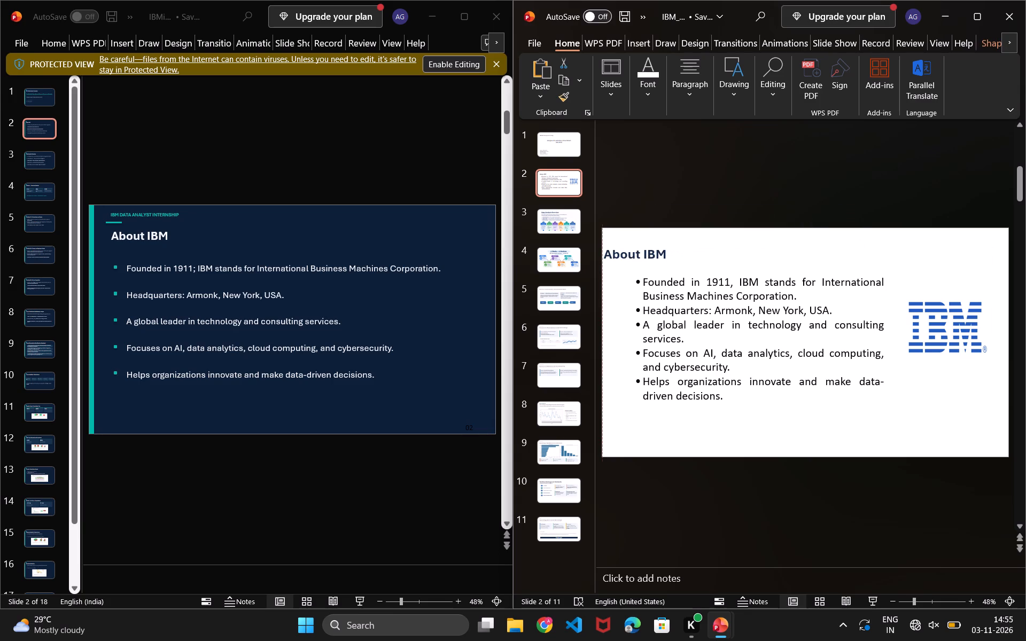
left_click_drag(671, 256, 671, 255)
key("Escape")
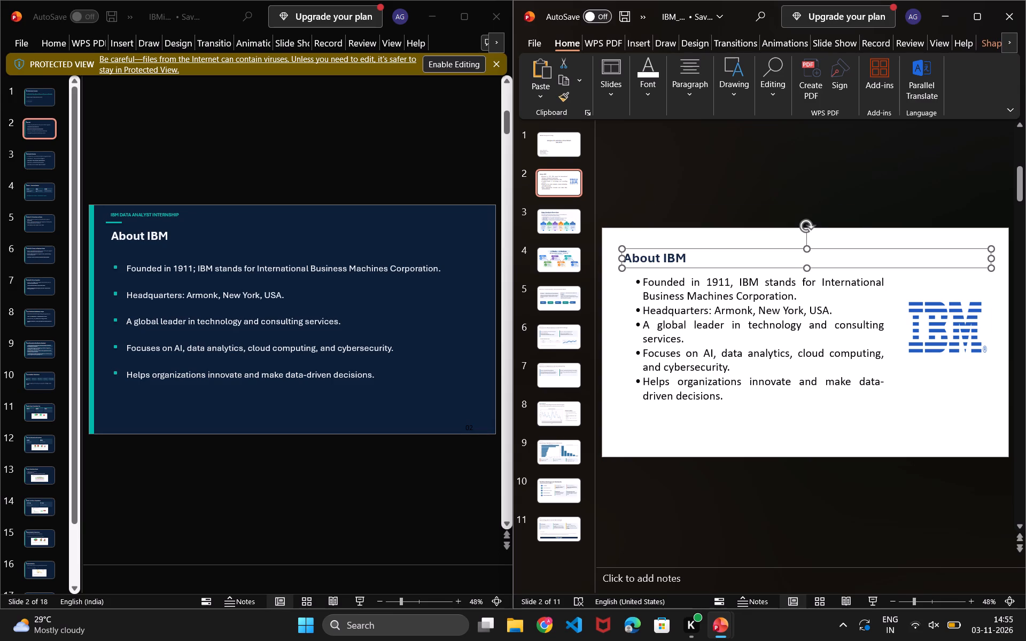
left_click_drag(686, 259, 625, 256)
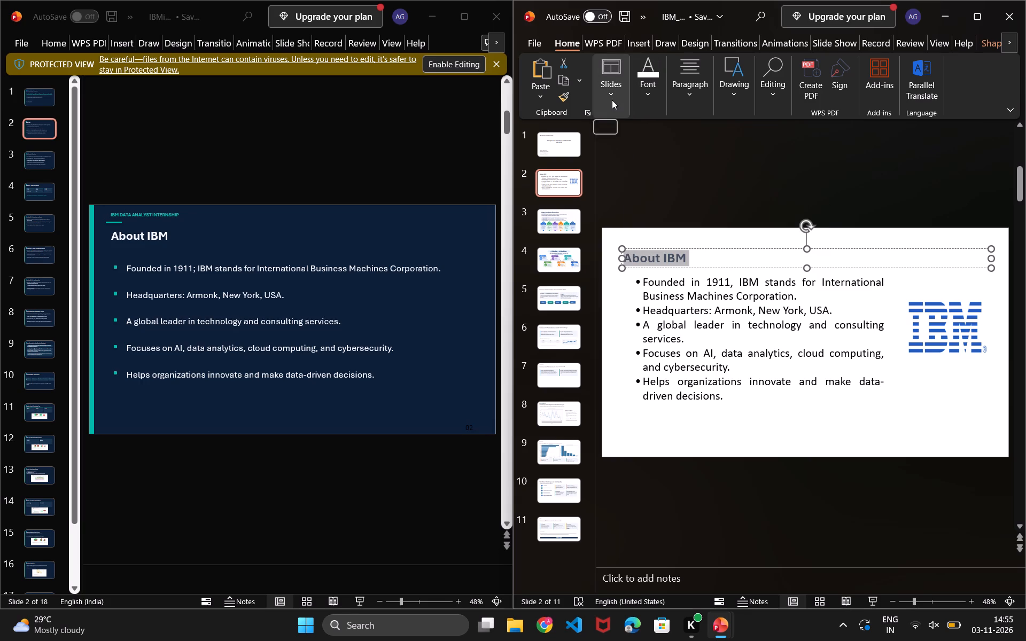
left_click(568, 40)
left_click(640, 99)
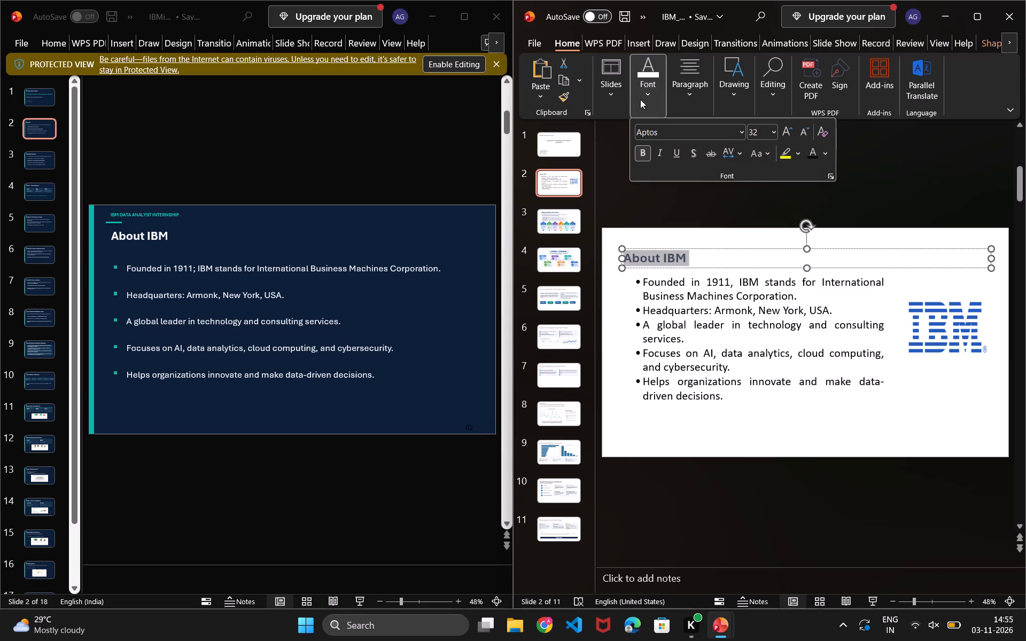
left_click(774, 134)
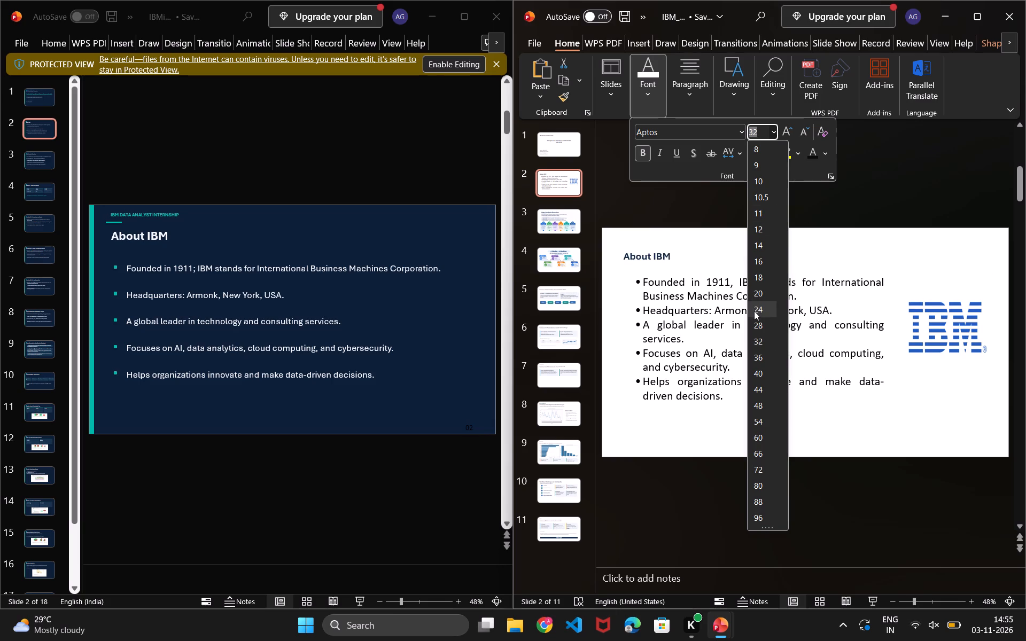
left_click(674, 213)
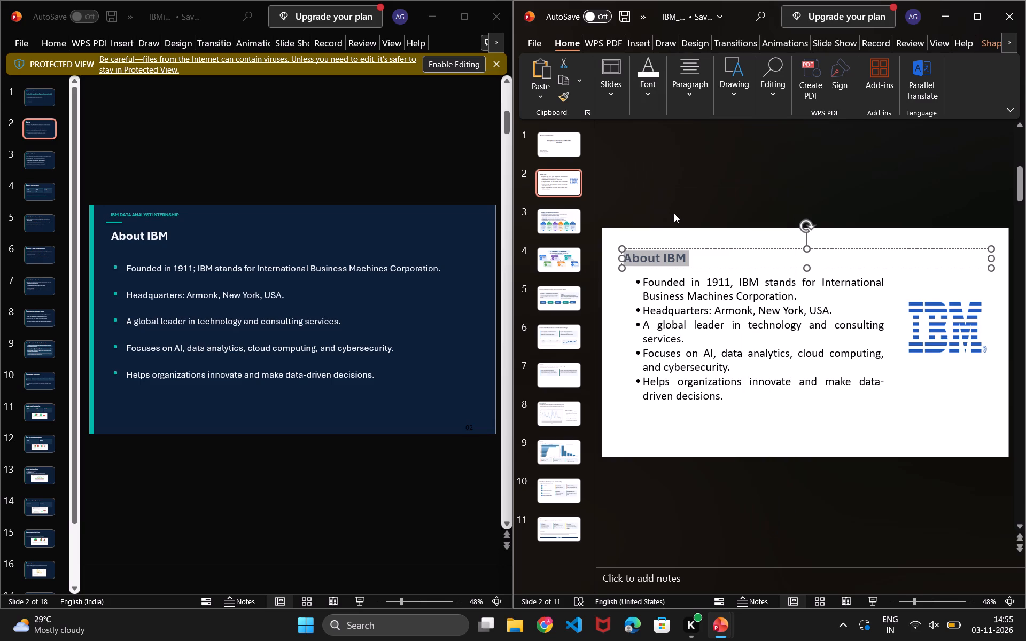
Set all the bullet text on the air quality presentation's About IBM slide to font size 24.
left_click(661, 285)
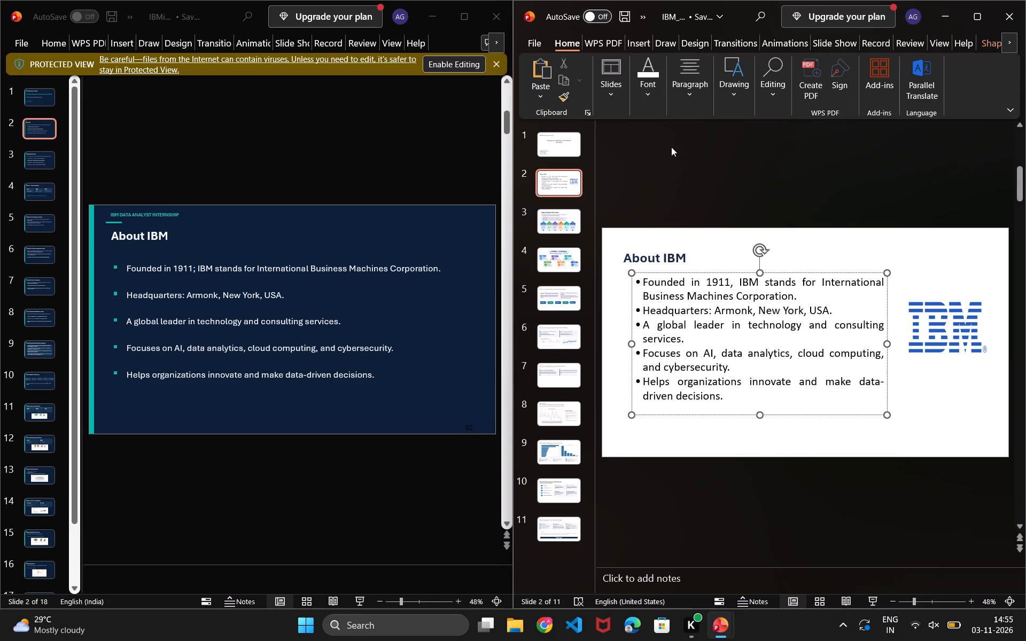
left_click(640, 101)
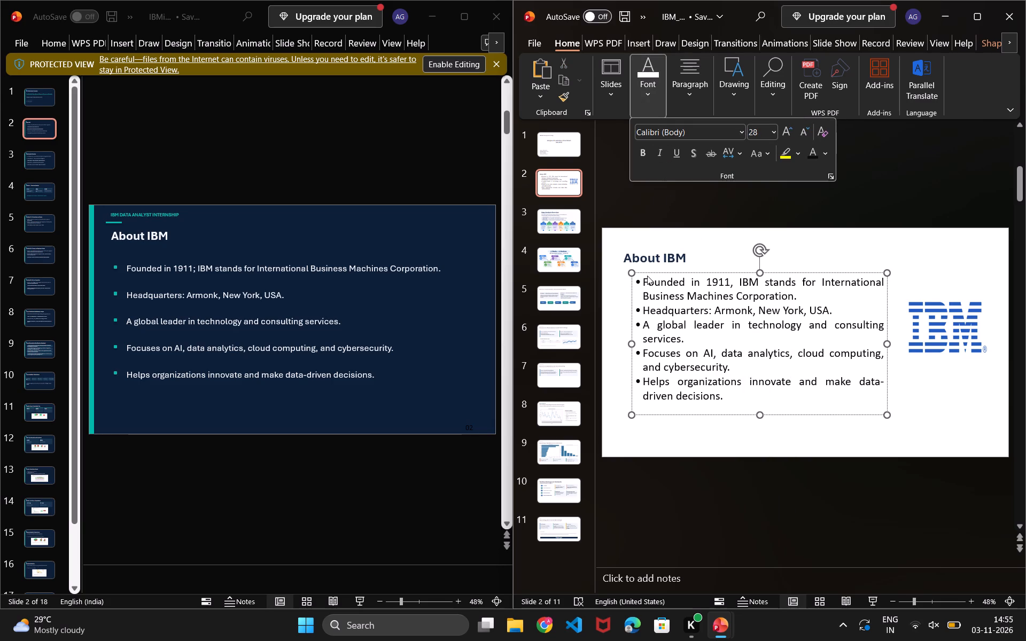
left_click(642, 278)
left_click_drag(643, 282, 710, 361)
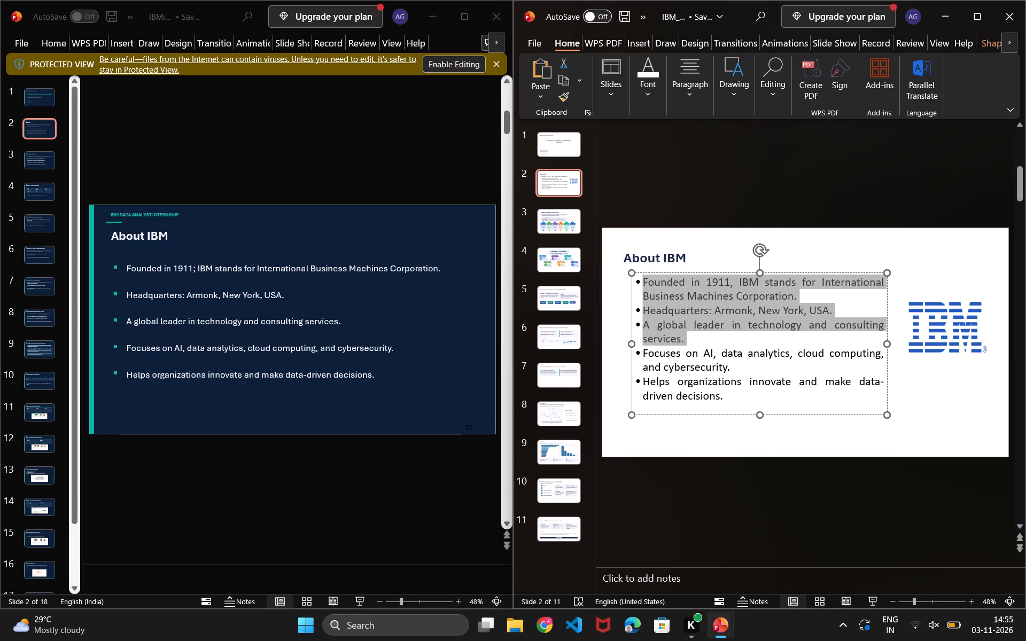
left_click_drag(710, 361, 737, 393)
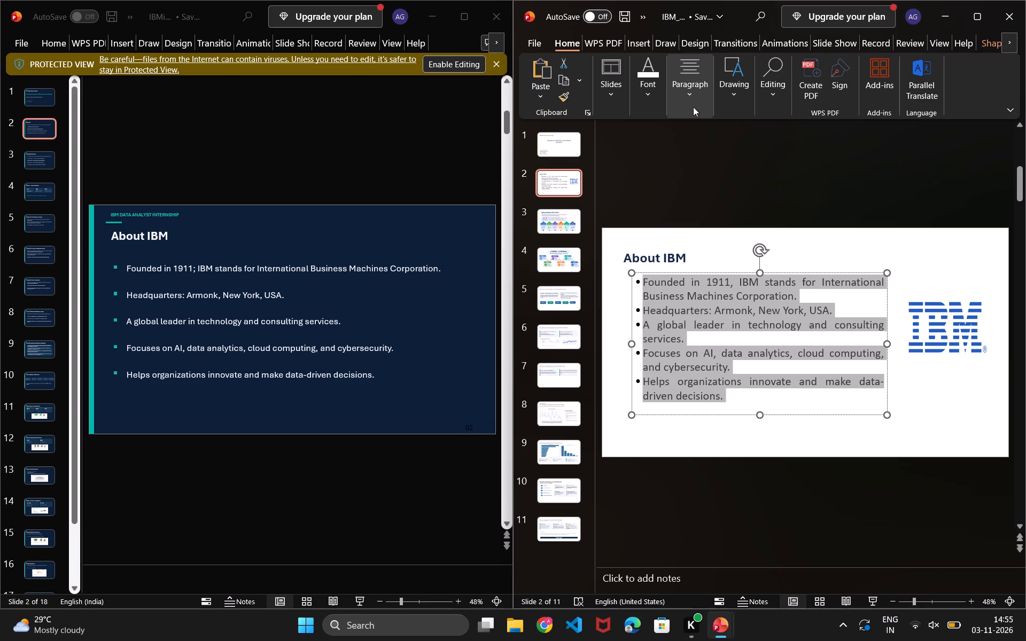
left_click(665, 101)
left_click(774, 134)
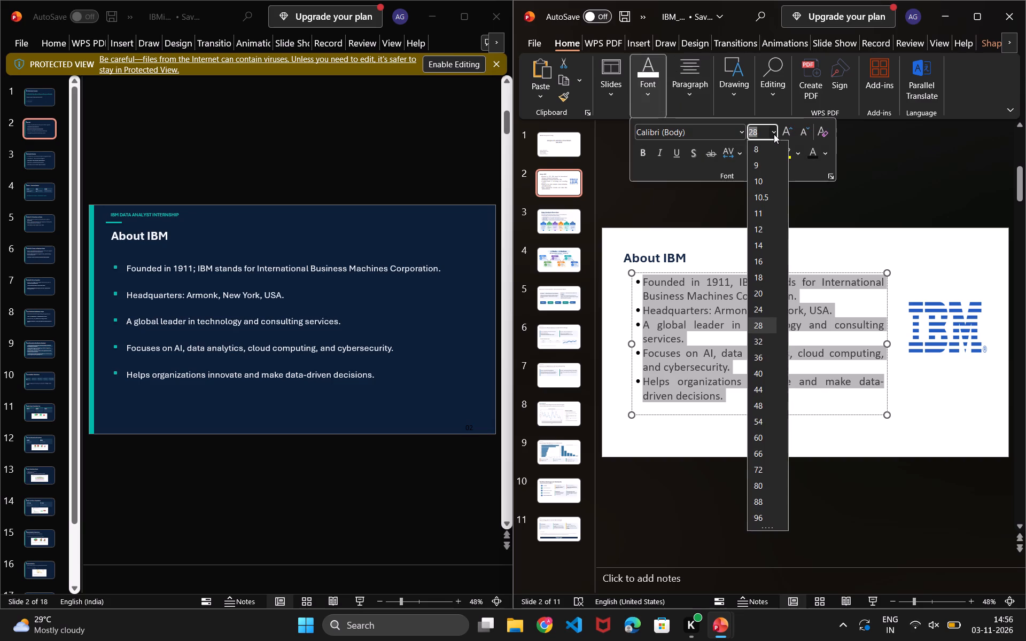
left_click(764, 311)
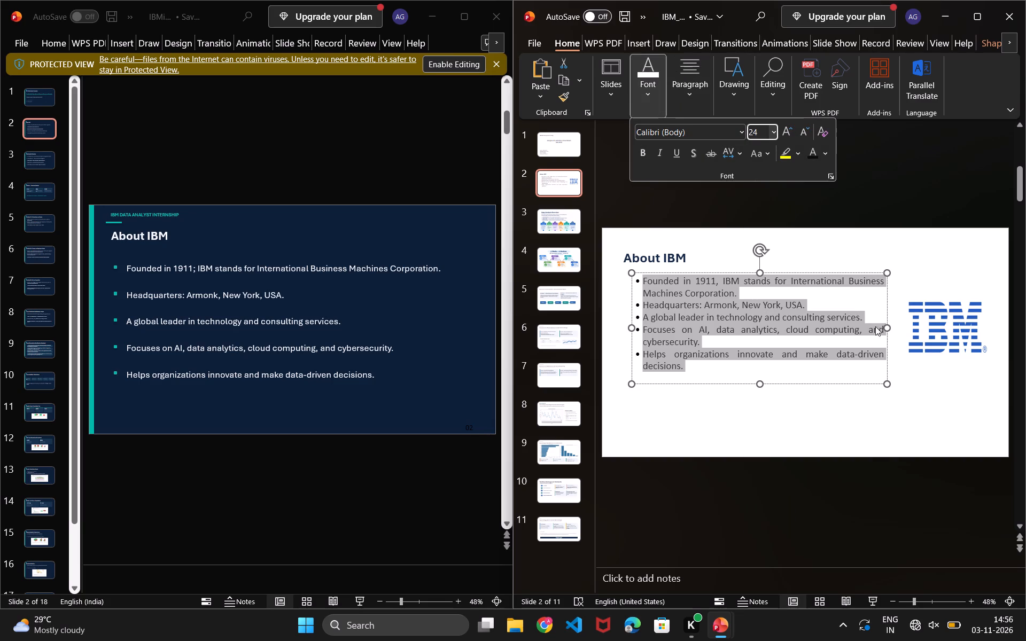
Narrow the bullet text box on the About IBM slide by bringing its right edge slightly inward.
left_click(887, 326)
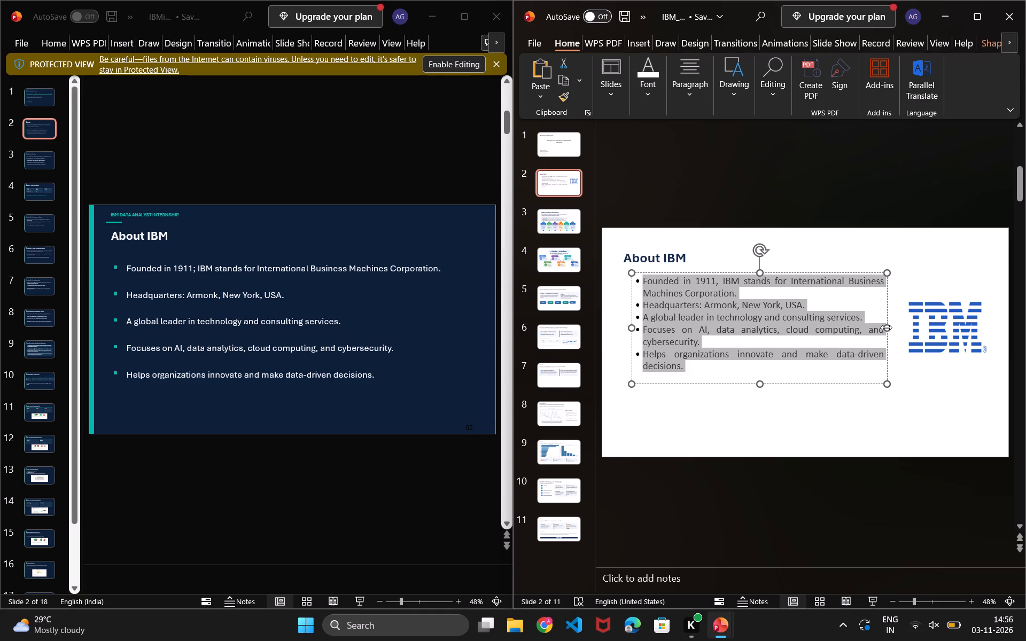
left_click_drag(886, 327, 857, 337)
Move the IBM logo slightly left on the slide, closer to the bullet text.
left_click(913, 329)
left_click_drag(926, 329, 908, 331)
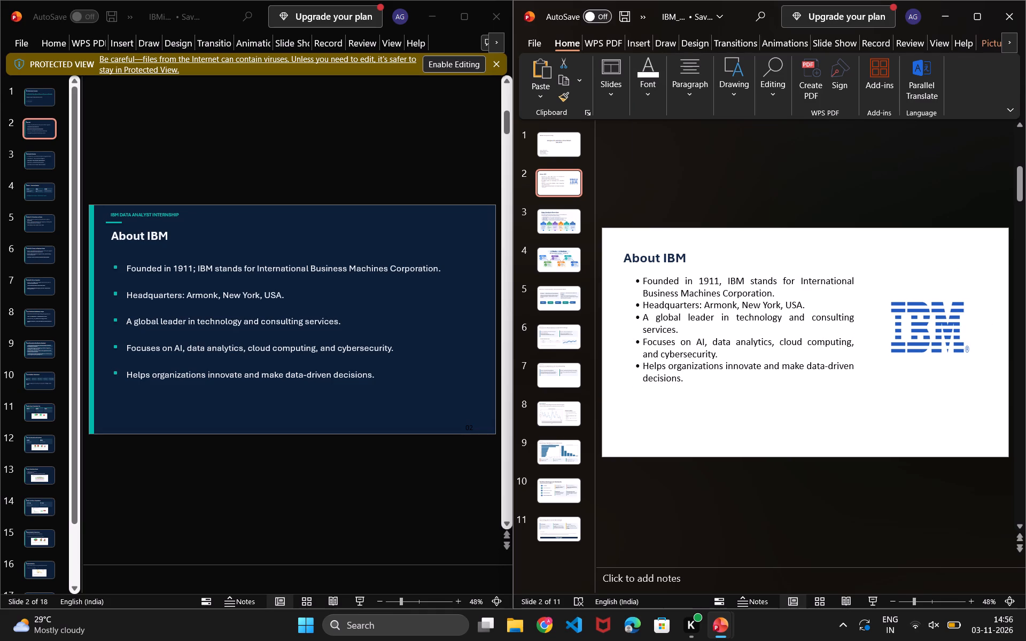
left_click_drag(908, 331, 910, 331)
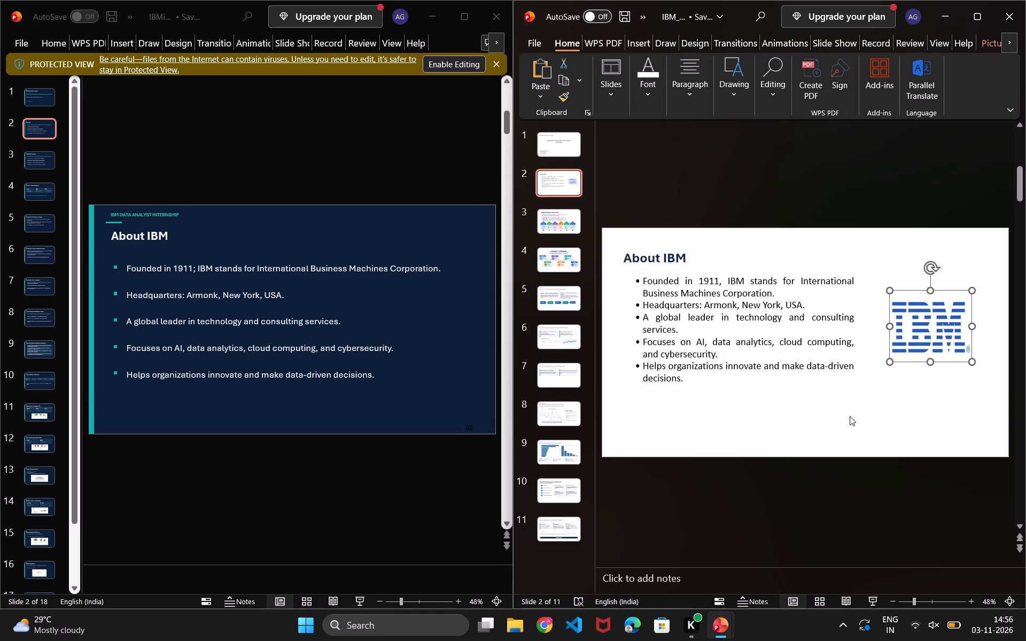
left_click(850, 416)
Move the bullet text box slightly lower to leave more space beneath the About IBM heading.
left_click(774, 311)
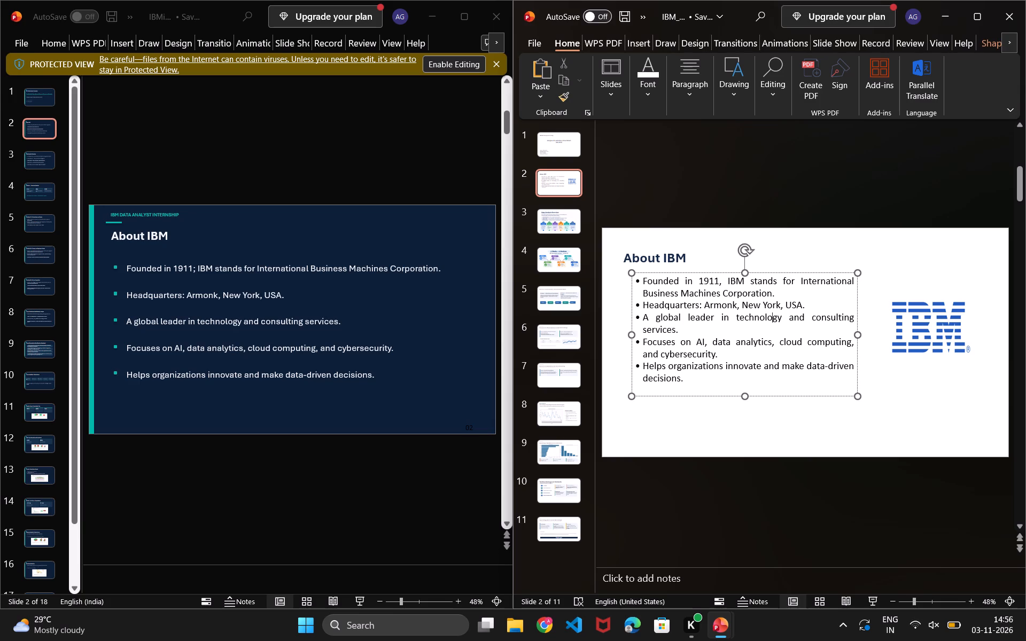
left_click_drag(764, 273, 764, 284)
left_click(786, 411)
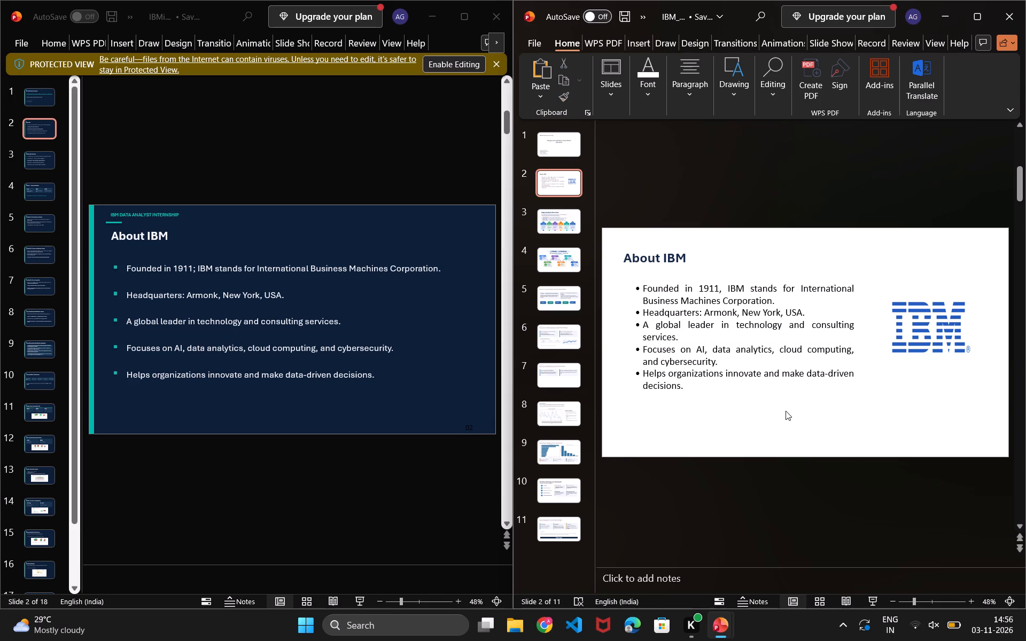
Check the font size of the About IBM heading on the air quality presentation's second slide.
left_click(674, 256)
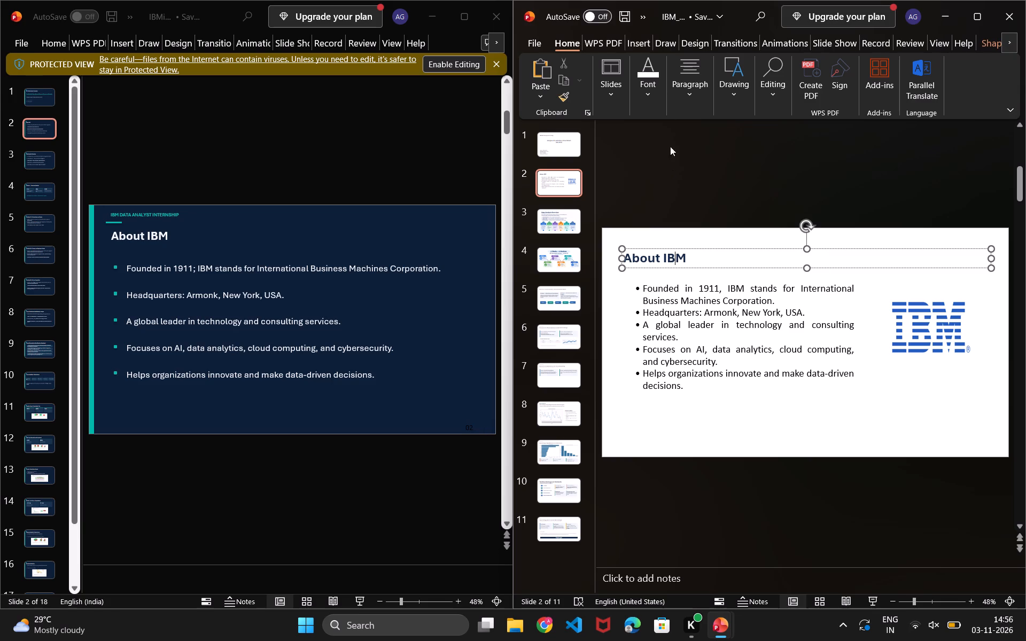
left_click(645, 97)
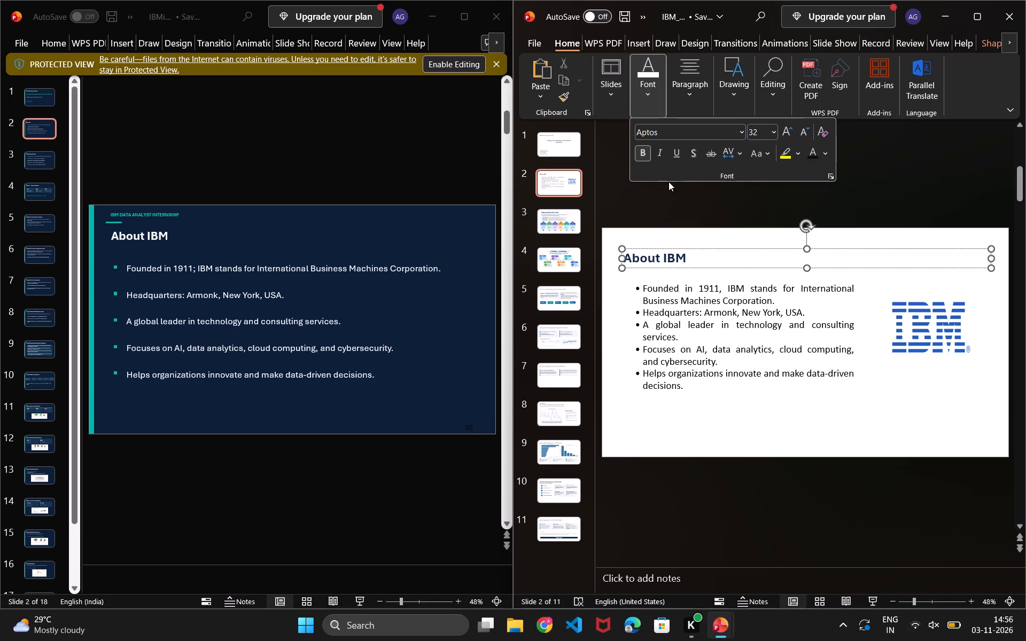
left_click(671, 199)
key("Up")
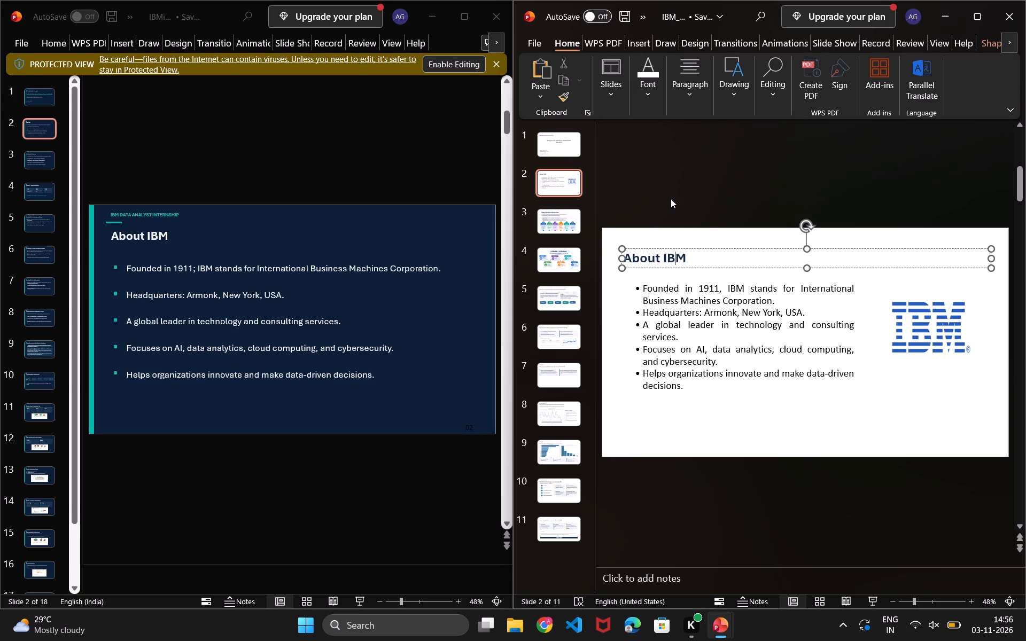
Set the whole air quality and pollution trend title on the first slide to font size 36.
left_click(703, 224)
key("Up")
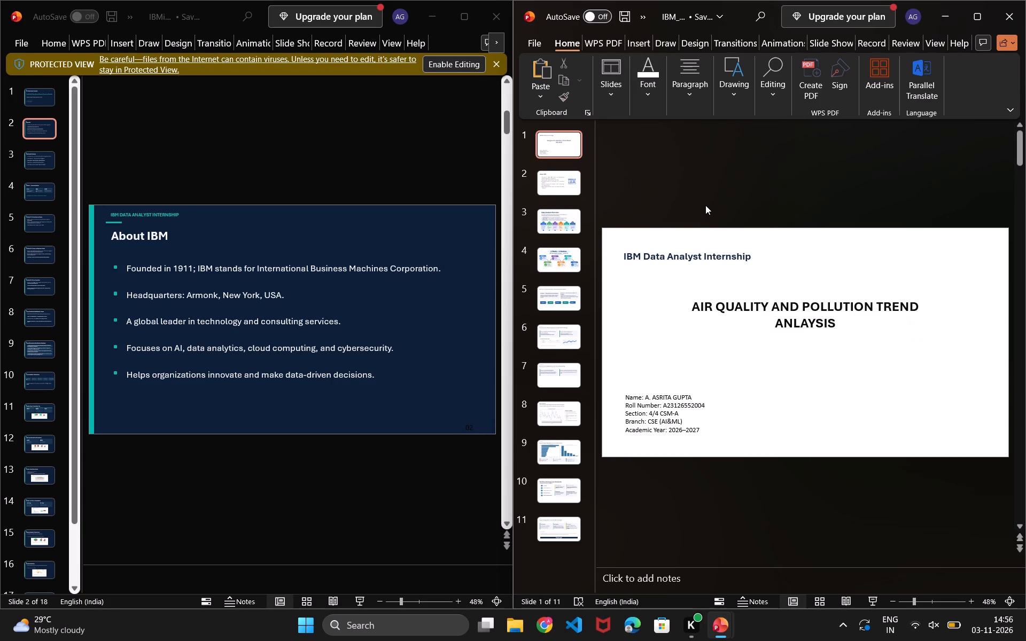
left_click(721, 314)
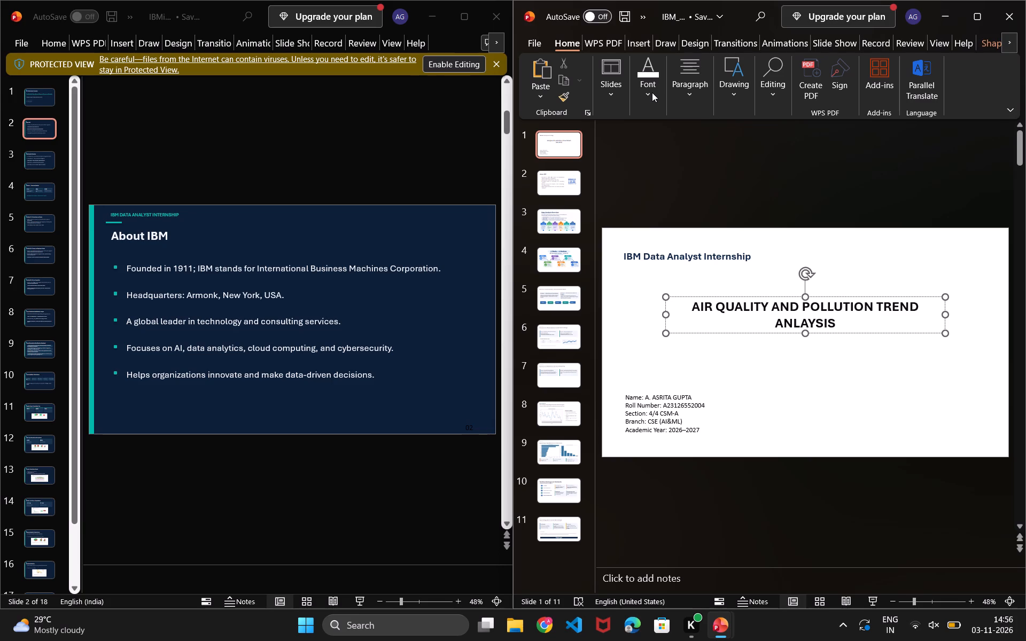
left_click(652, 92)
left_click(724, 205)
left_click_drag(696, 309, 823, 322)
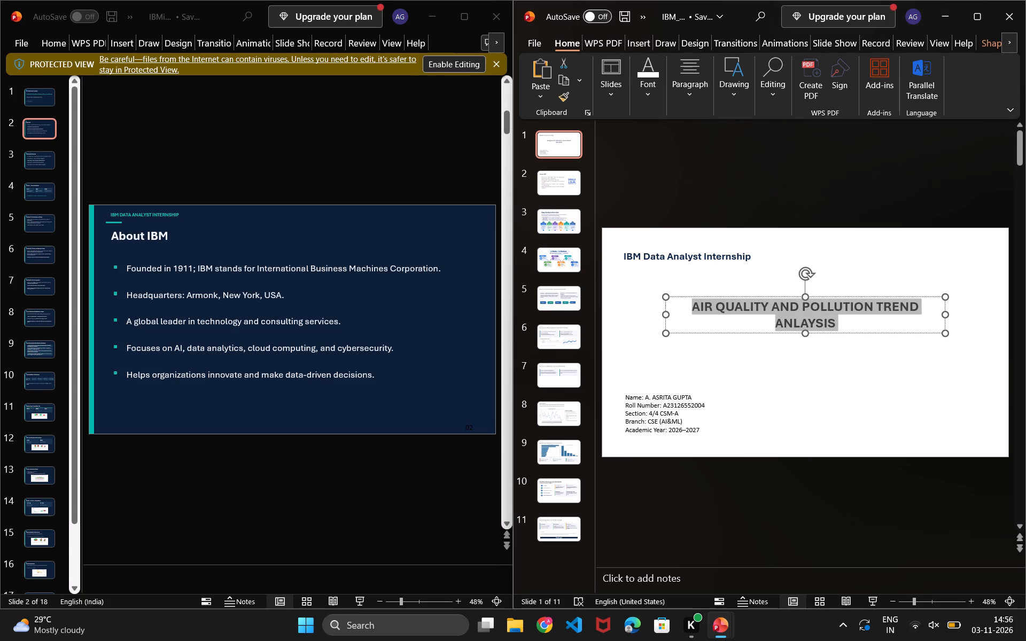
left_click_drag(823, 322, 826, 322)
left_click(660, 101)
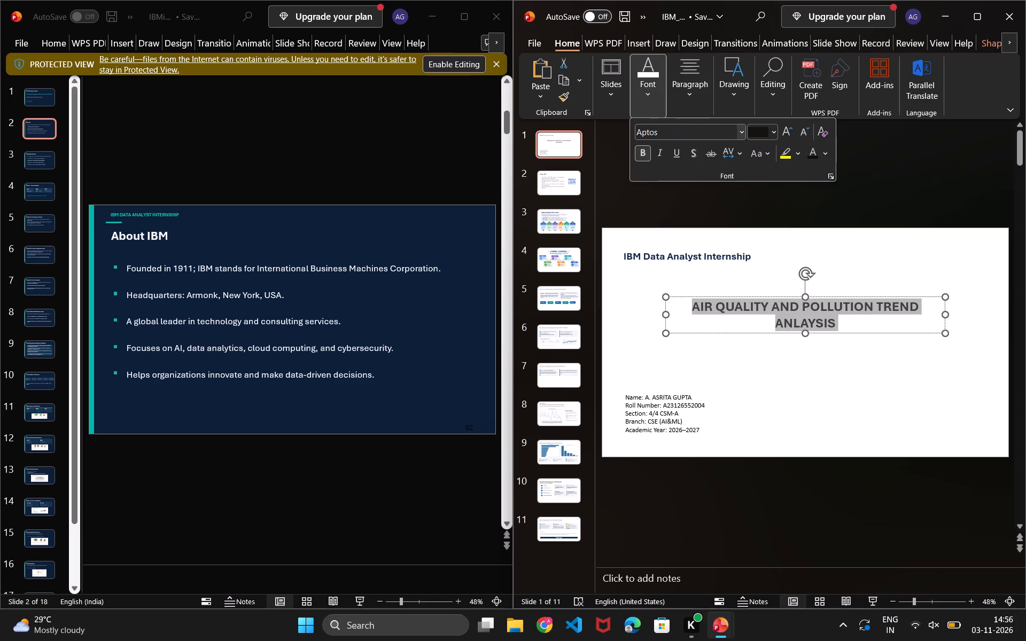
left_click(768, 132)
left_click(773, 132)
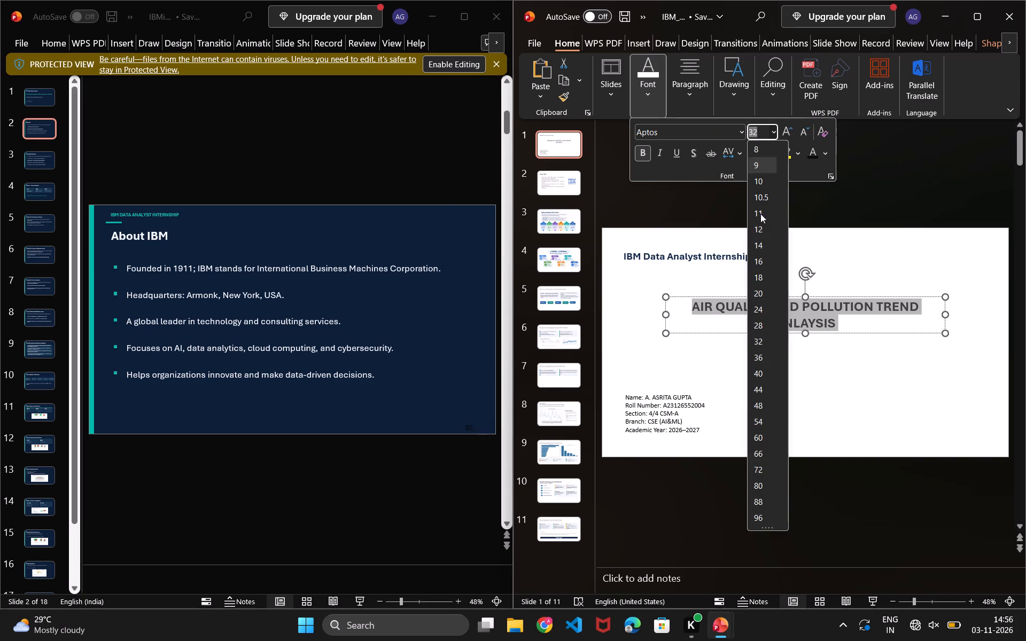
left_click(760, 359)
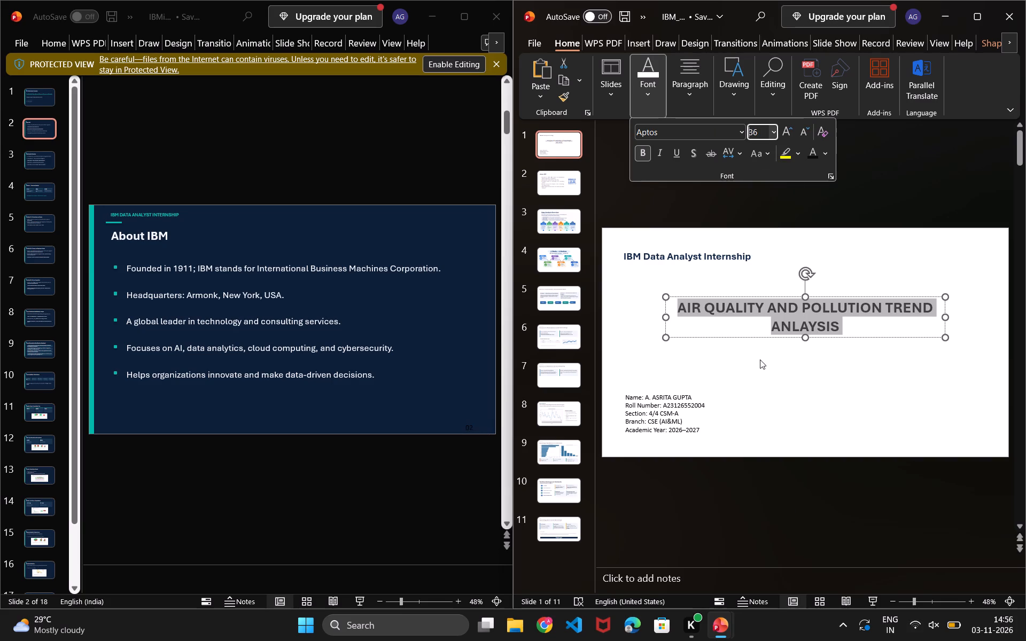
left_click(779, 535)
left_click(779, 535)
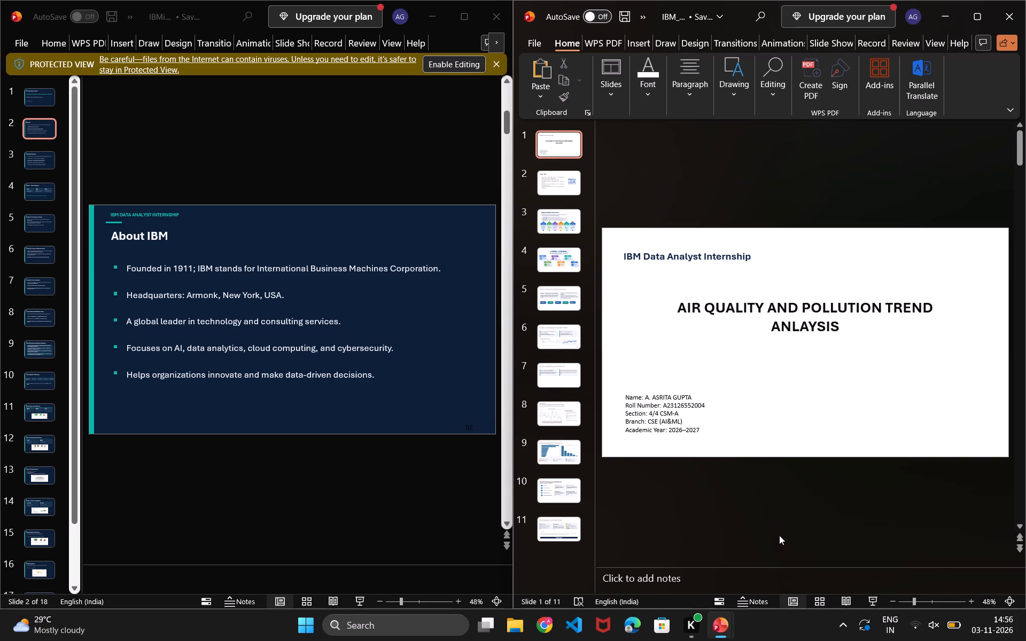
Change the font colour of the About IBM heading on slide 2 to black, keeping both decks side by side.
key("Down")
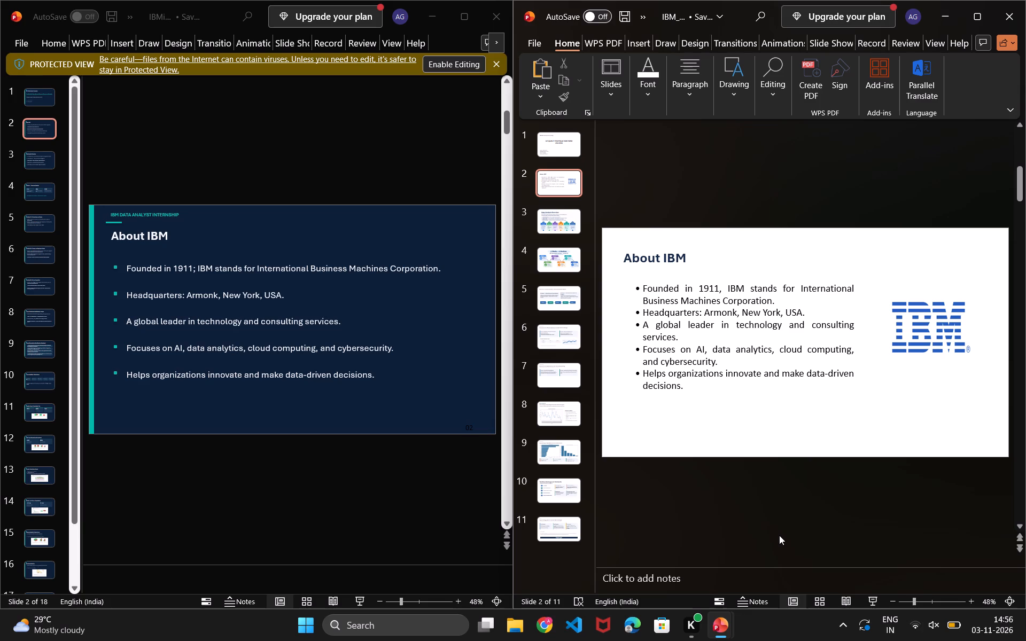
left_click(682, 260)
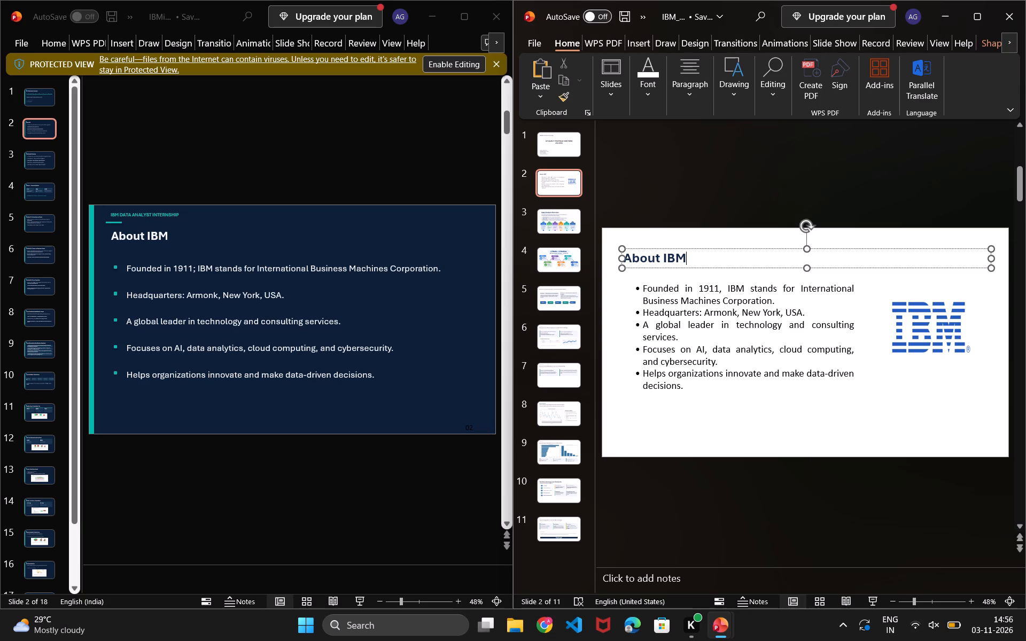
left_click(643, 85)
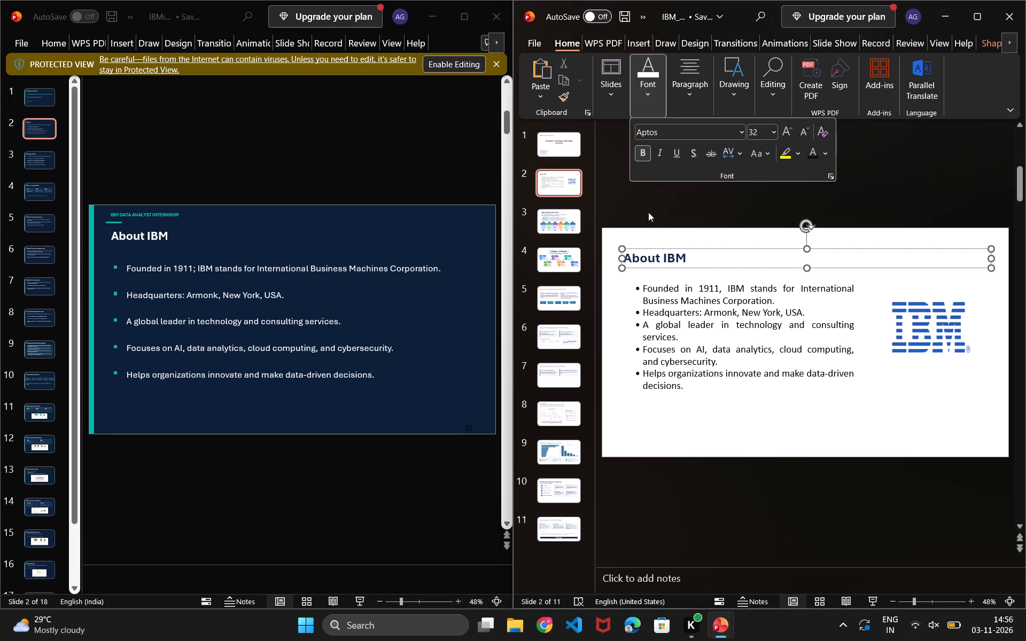
left_click(649, 216)
left_click(687, 257)
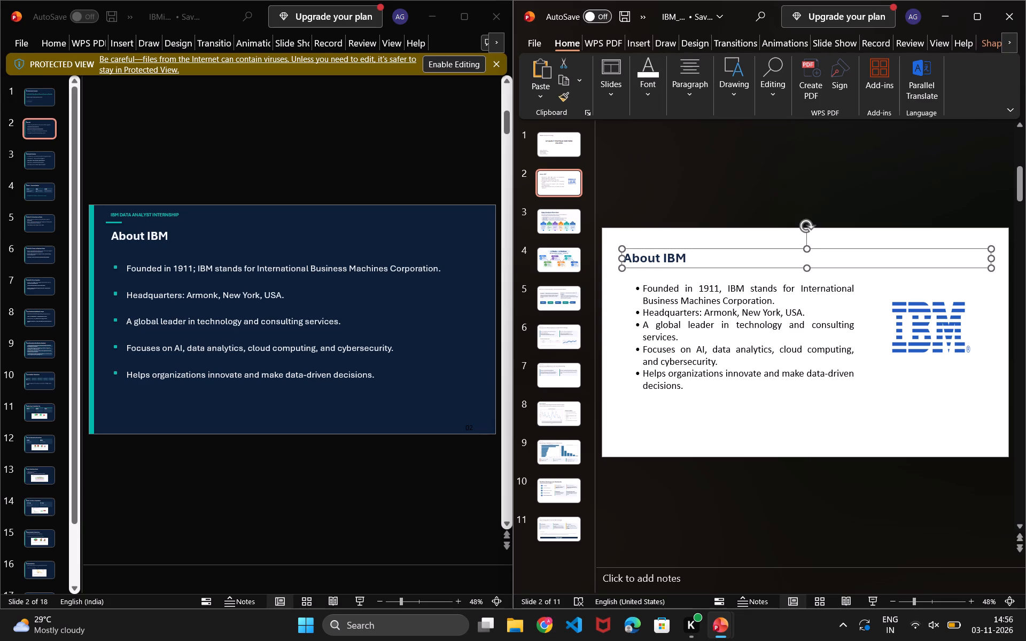
left_click_drag(629, 257, 689, 260)
left_click(730, 102)
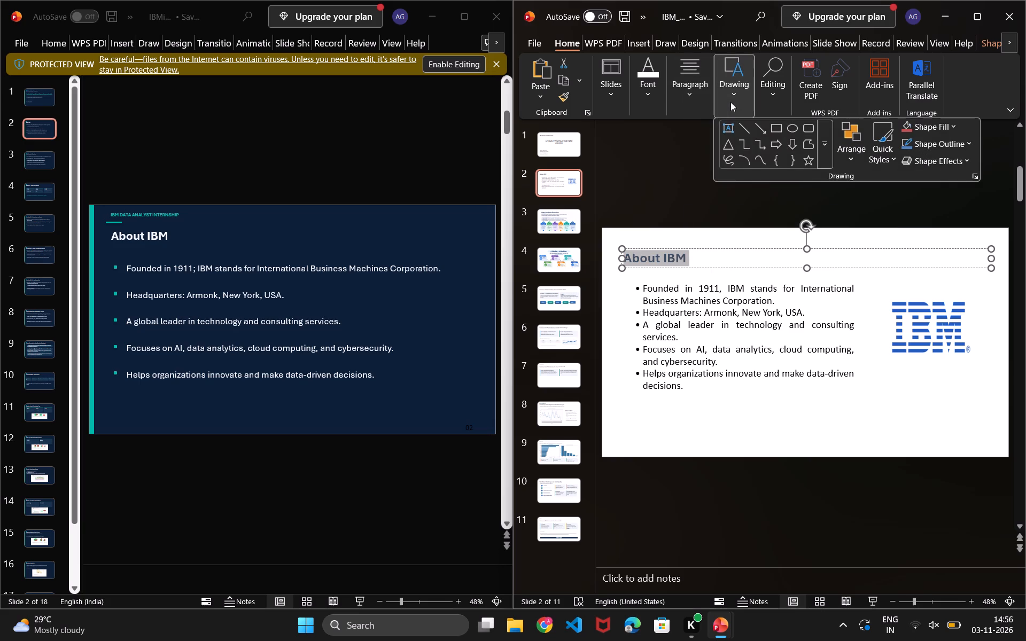
left_click(646, 148)
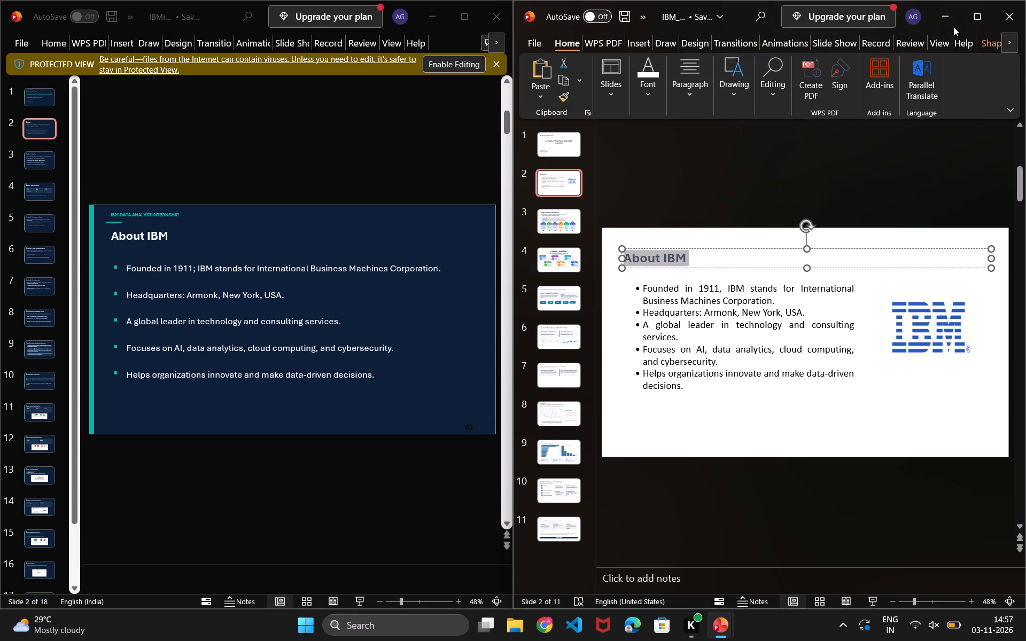
left_click(971, 10)
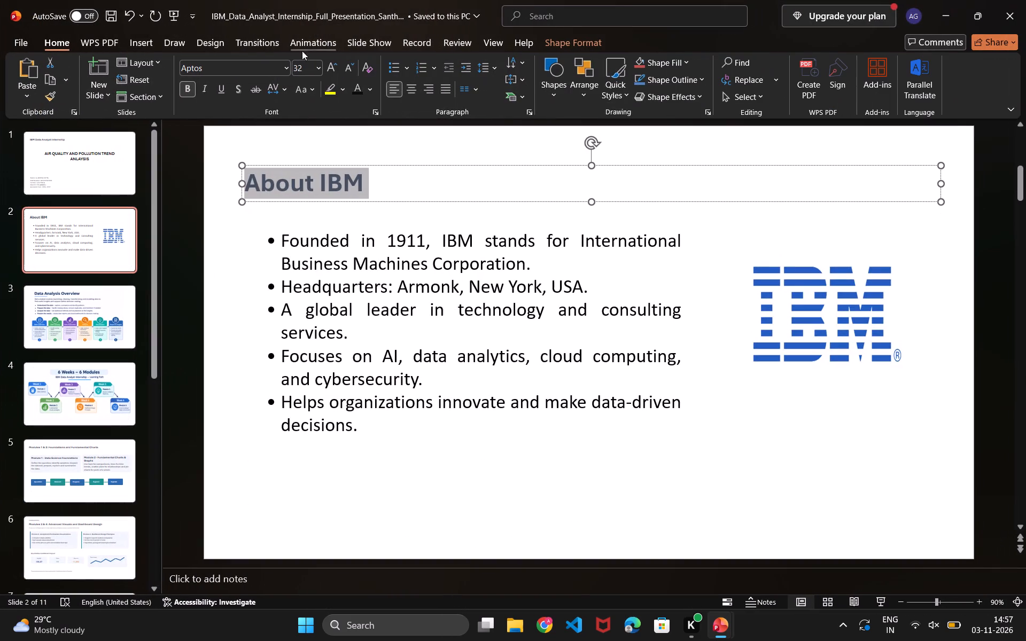
left_click(369, 94)
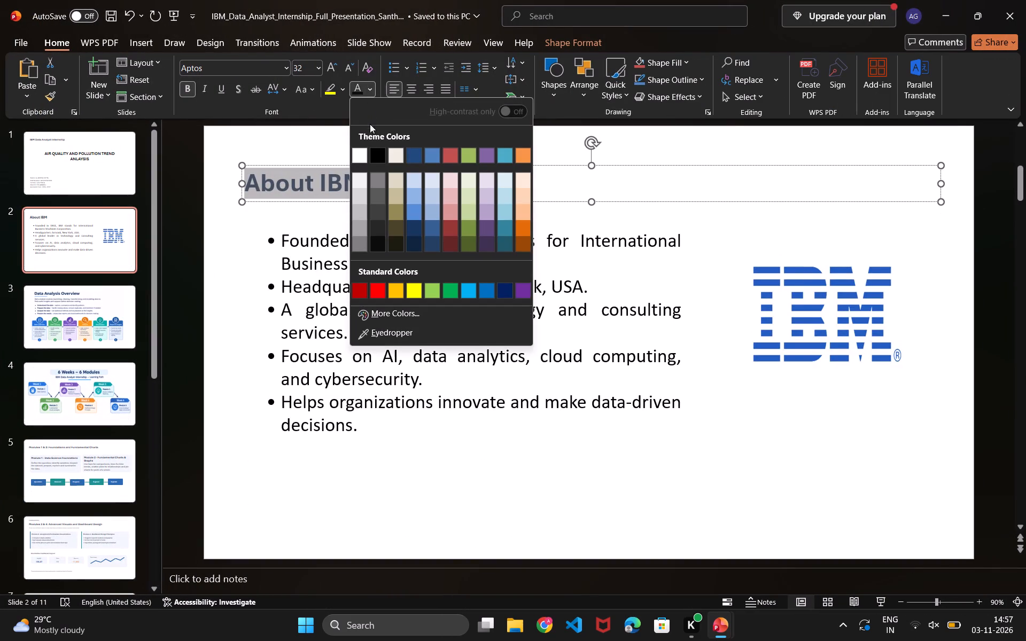
left_click(374, 150)
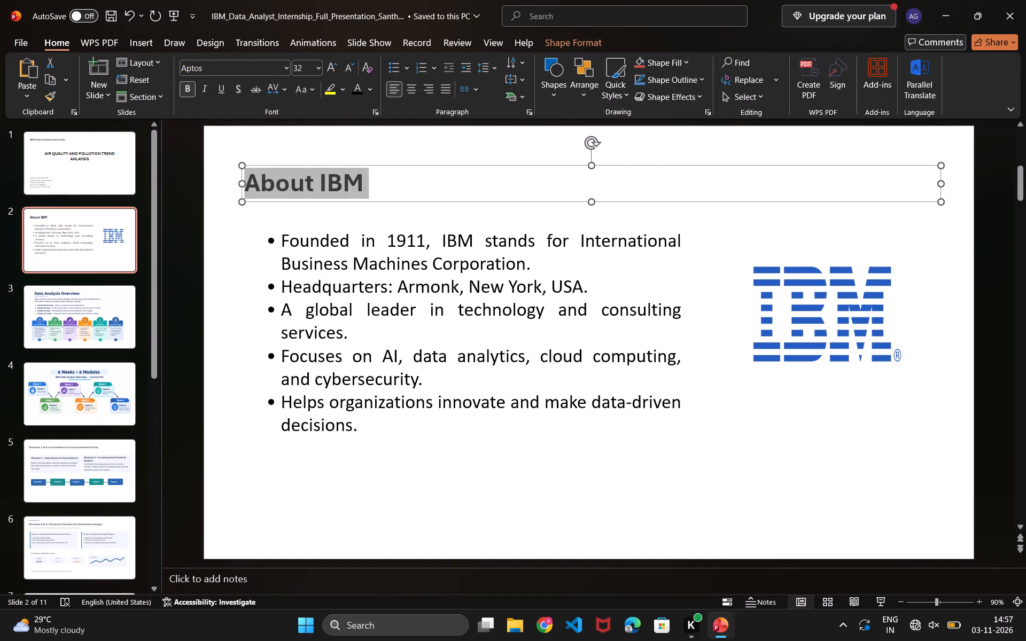
left_click(411, 462)
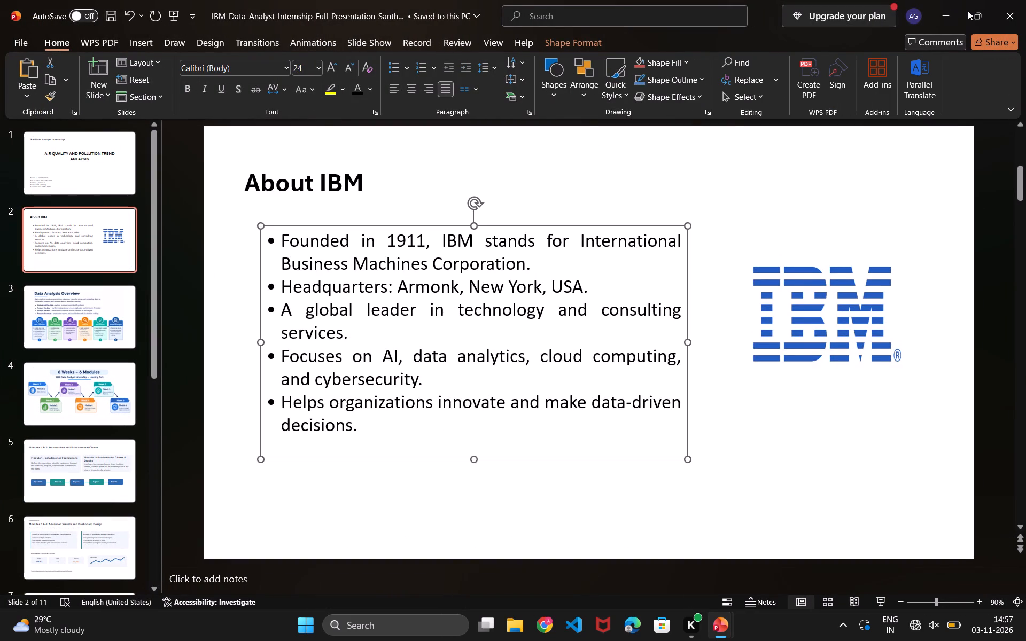
left_click(1006, 58)
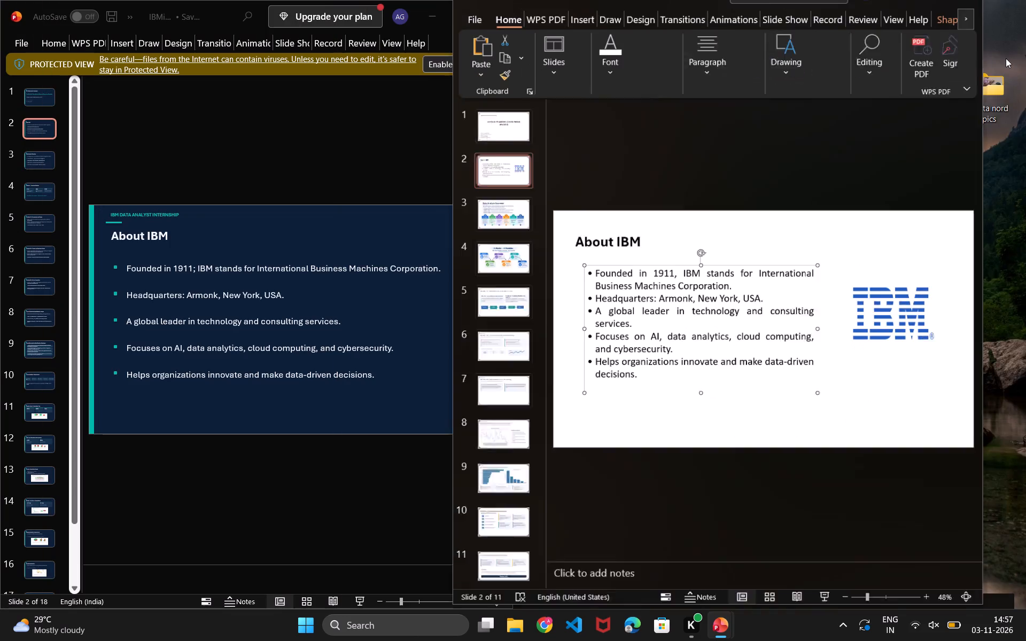
left_click(813, 172)
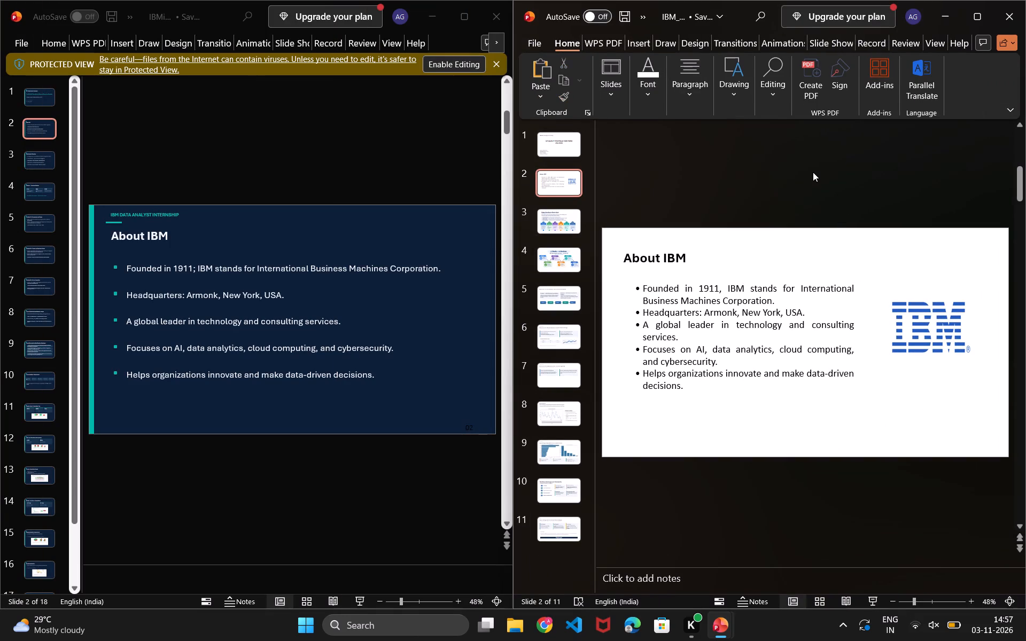
Advance both the reference deck and the air quality presentation to the Data Analysis Overview slide for comparison.
left_click(428, 463)
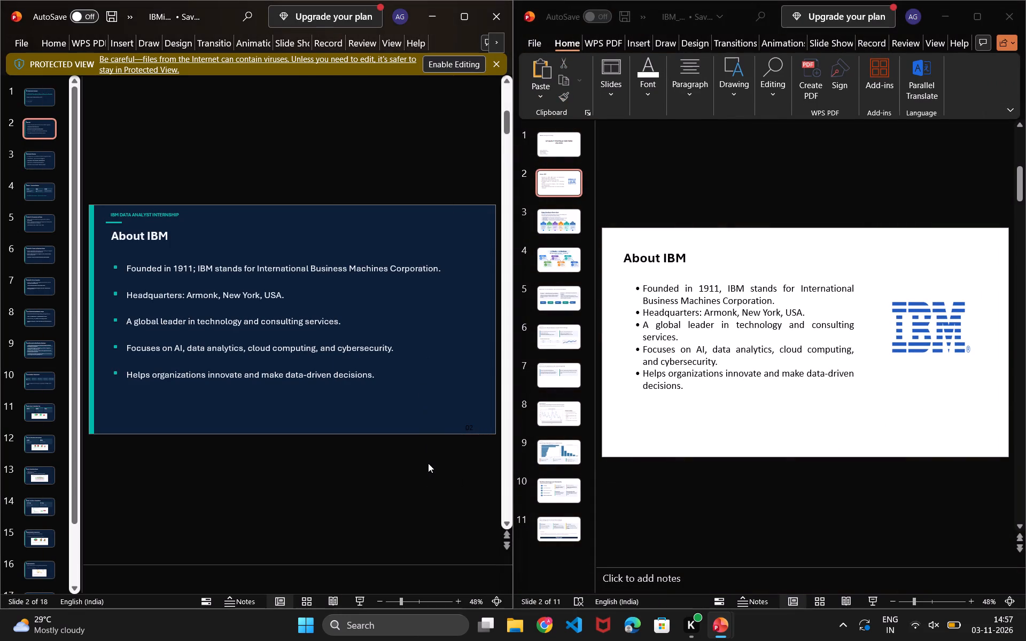
key("Down")
left_click(773, 506)
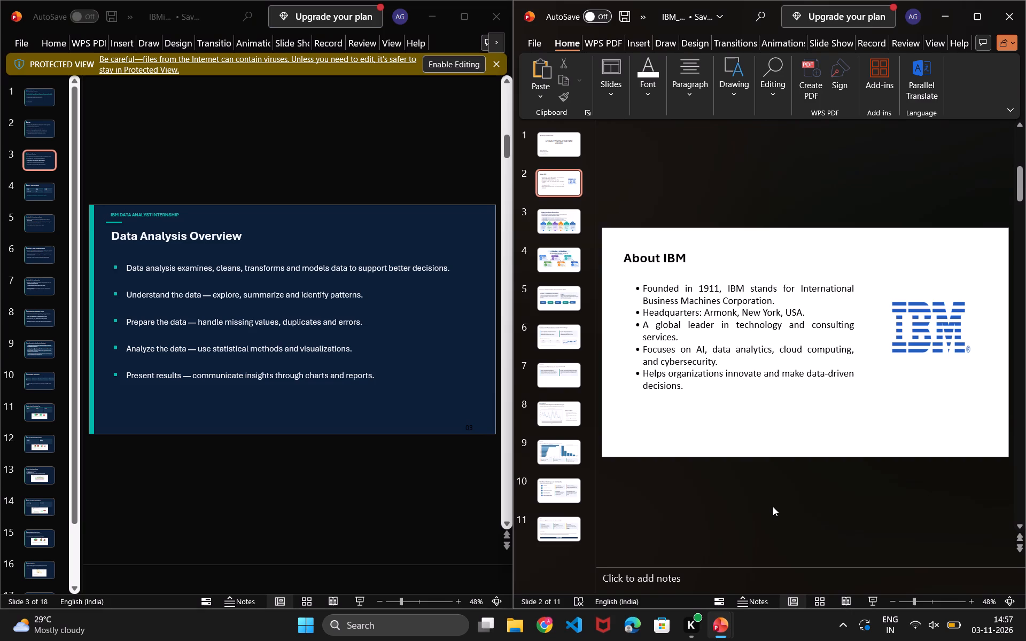
key("Down")
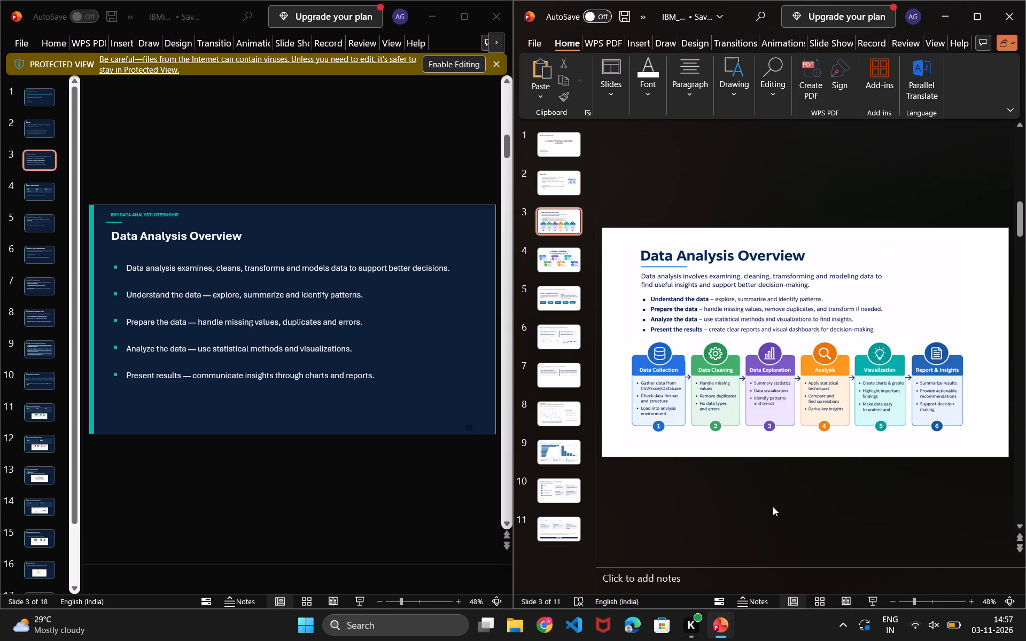
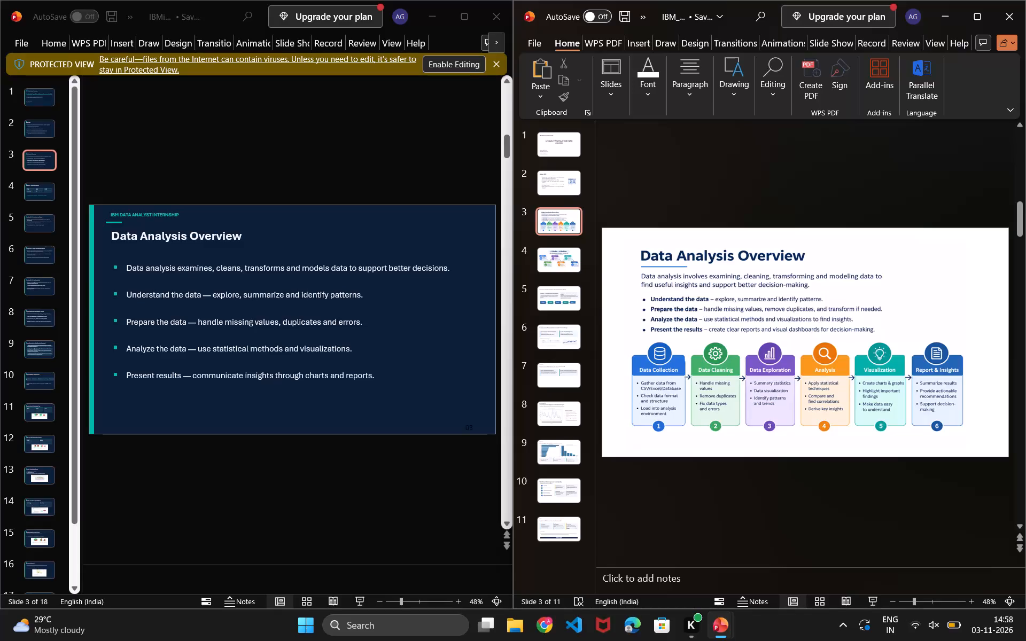
Select the Data Analysis Overview picture on slide 3 of the air quality presentation.
left_click(725, 314)
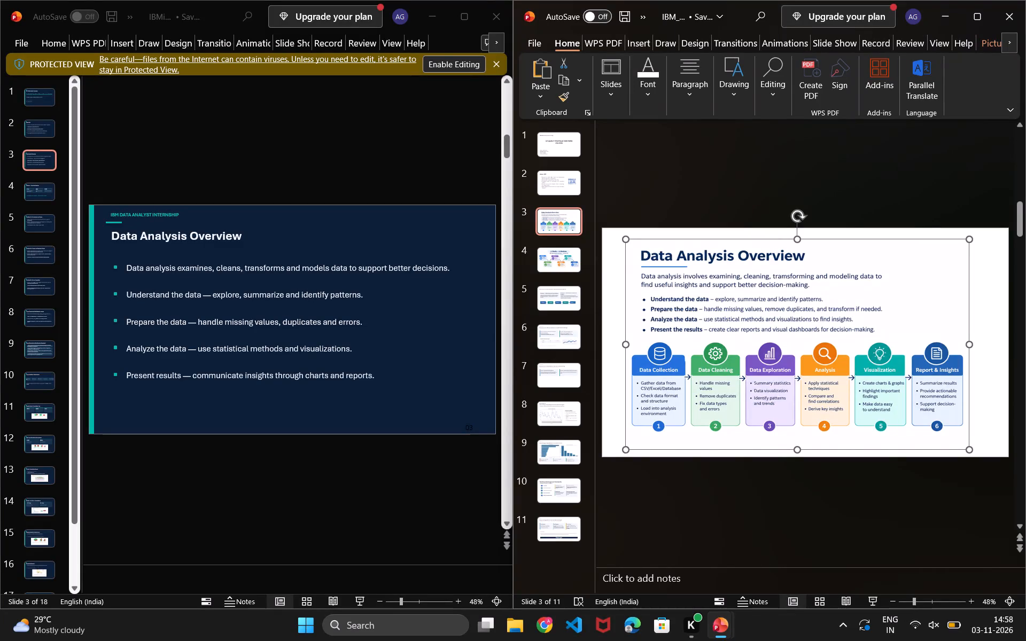